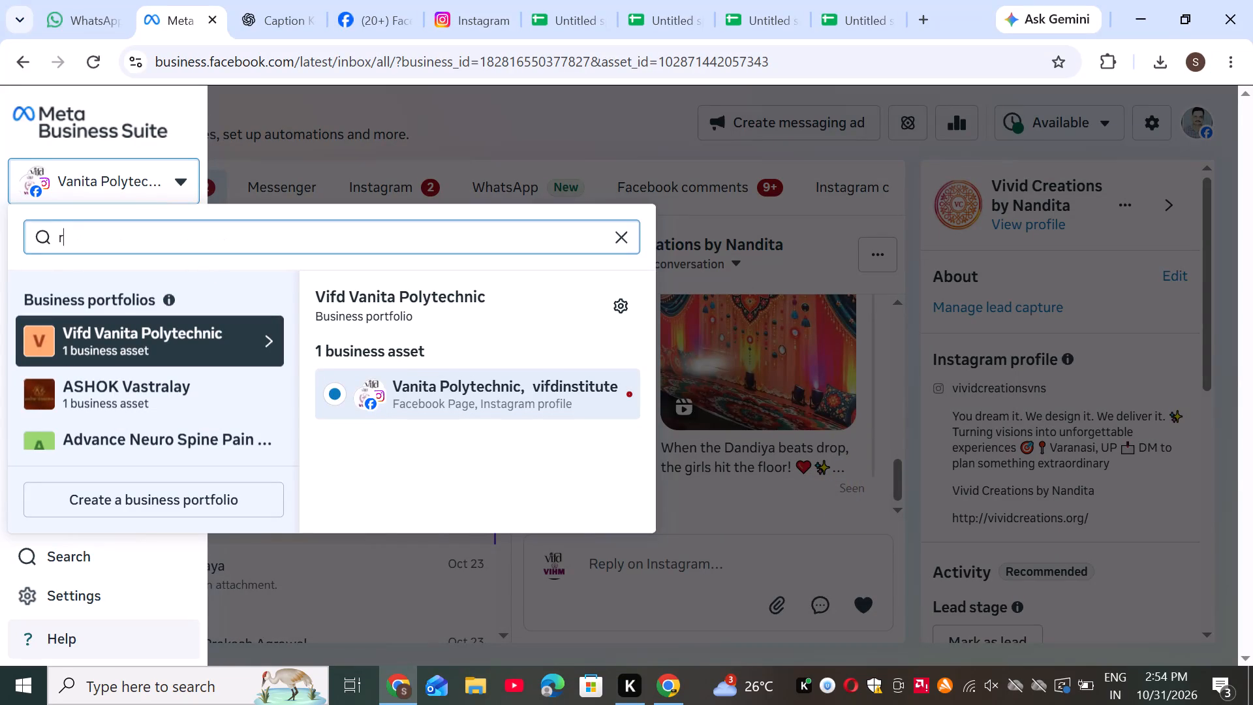
Search the business accounts for "rajma" and switch to the Rajmani Jewellers page and Instagram profile.
{"action": "type", "text": "aj"}
{"action": "key", "text": "p"}
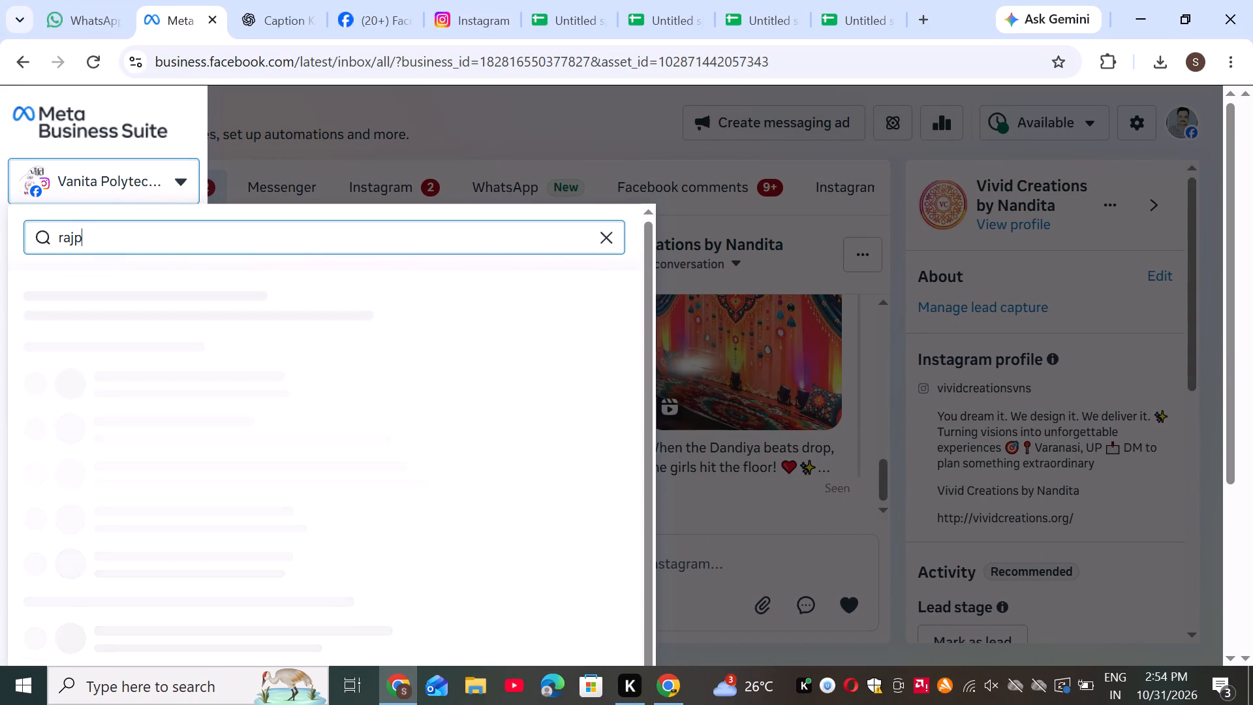
{"action": "key", "text": "BackSpace"}
{"action": "key", "text": "m"}
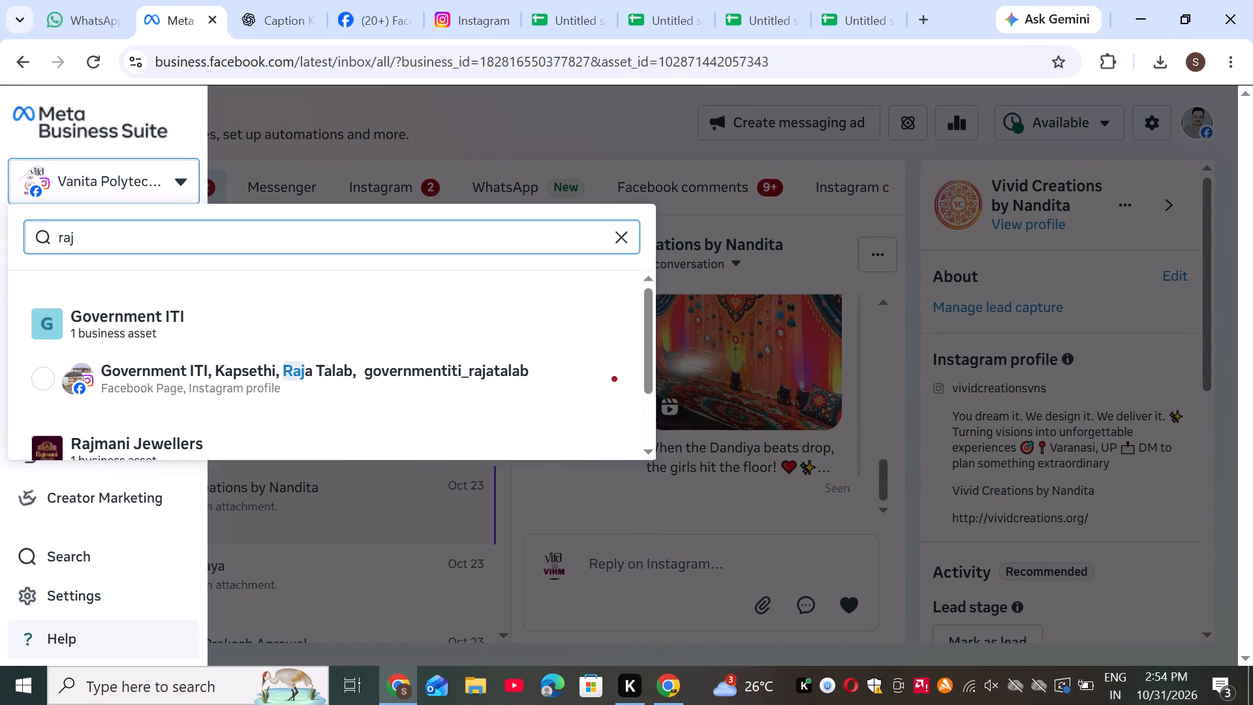
{"action": "key", "text": "a"}
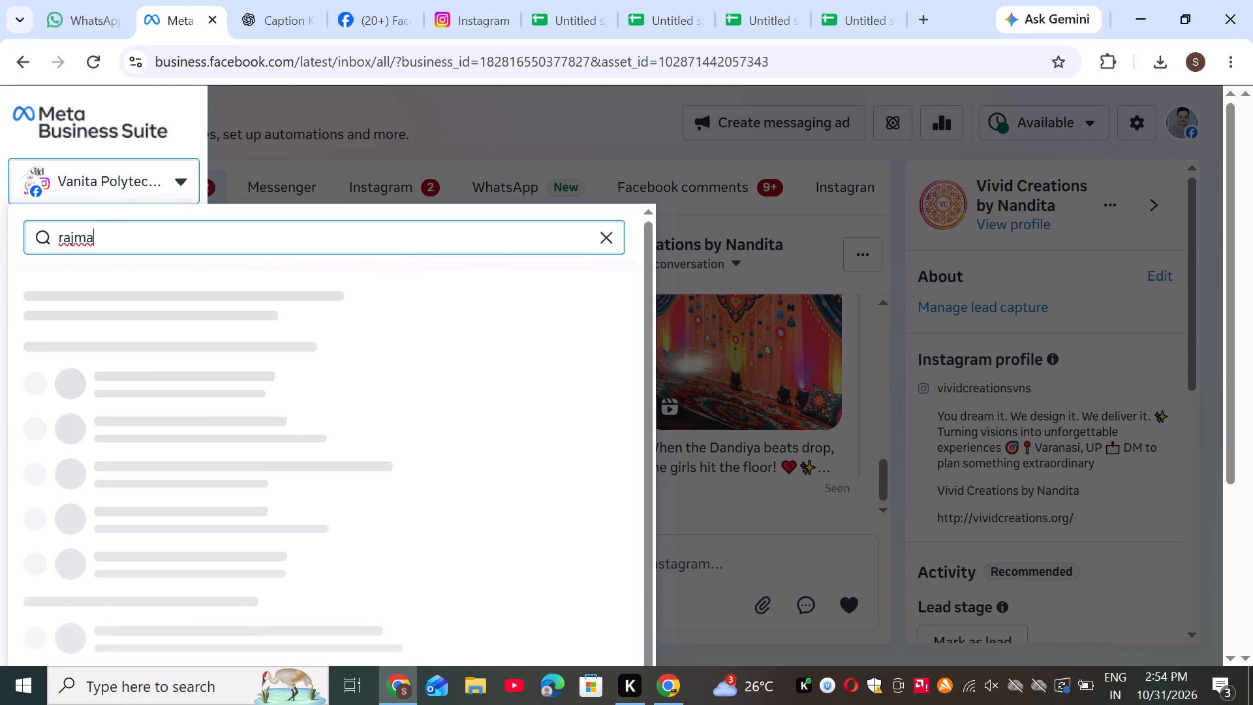
{"action": "left_click", "coordinate": [37, 375]}
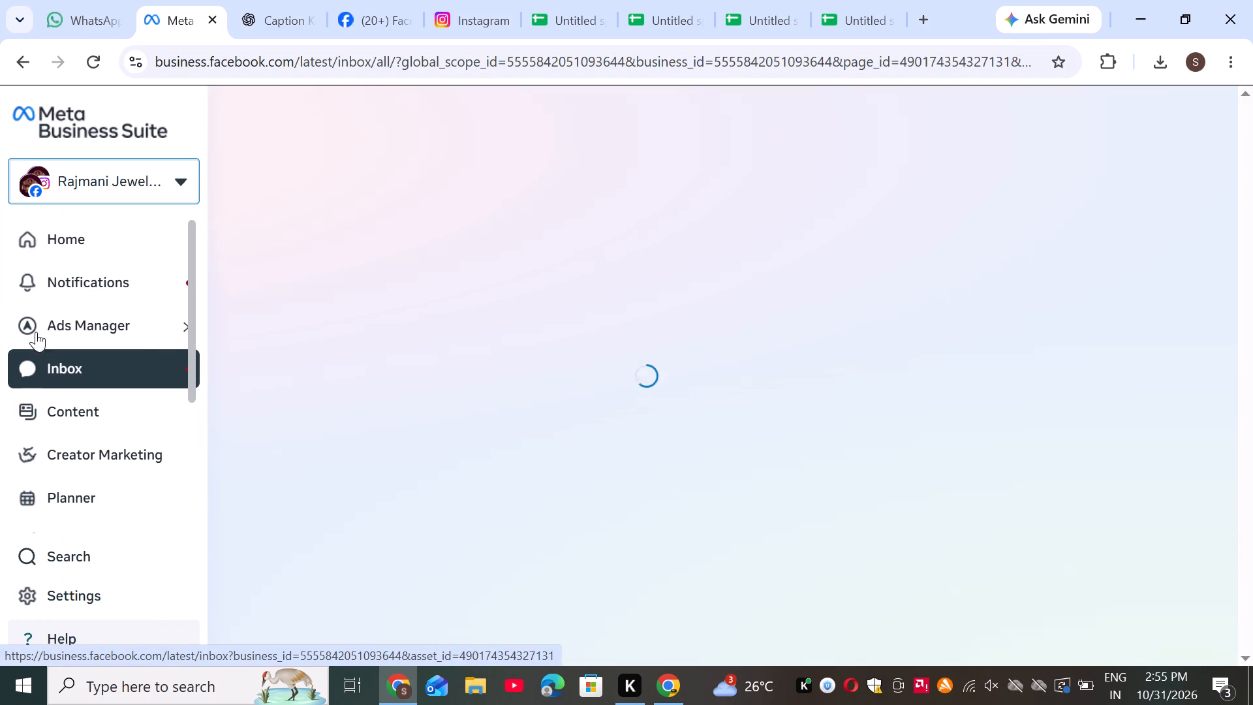
Start a new post from the Rajmani Jewellers home page and add the "A Legacy You Can Wear" gold jewellery image.
{"action": "left_click", "coordinate": [44, 240]}
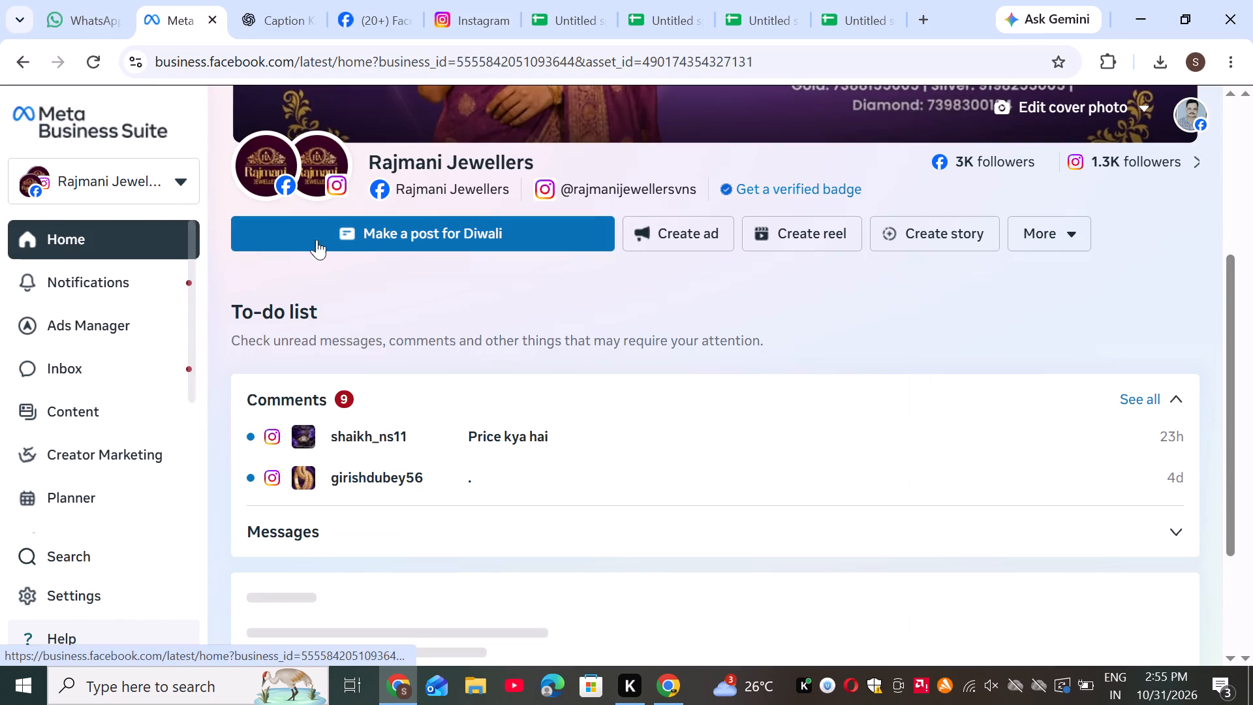
{"action": "left_click", "coordinate": [365, 223]}
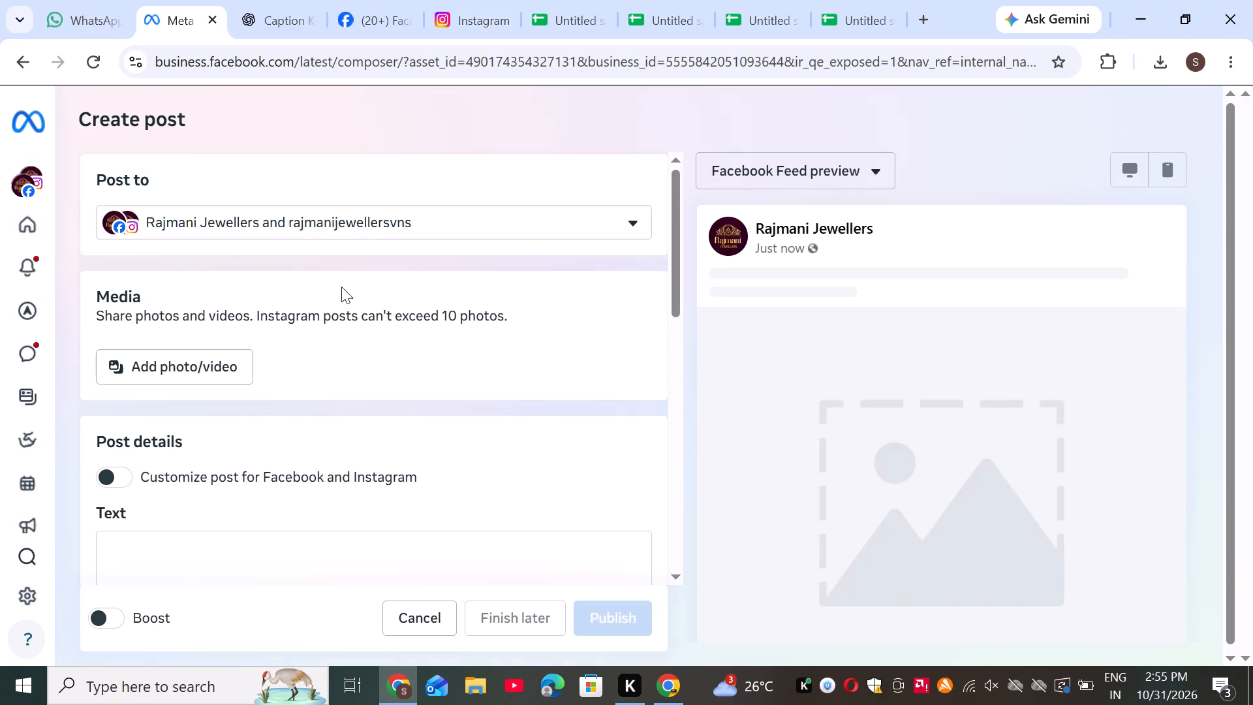
{"action": "left_click", "coordinate": [139, 356]}
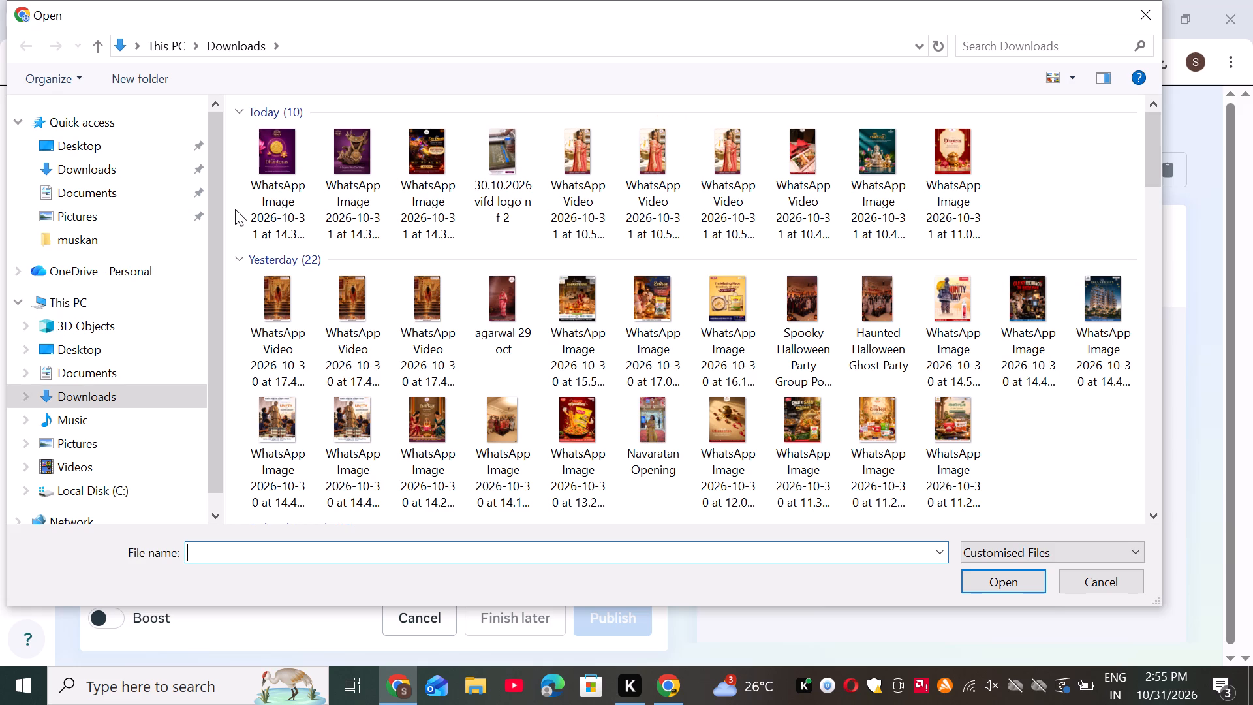
Add the purple "A Legacy You Can Wear" gold jewellery image from Downloads to the post and check its Facebook Feed preview.
{"action": "double_click", "coordinate": [348, 168]}
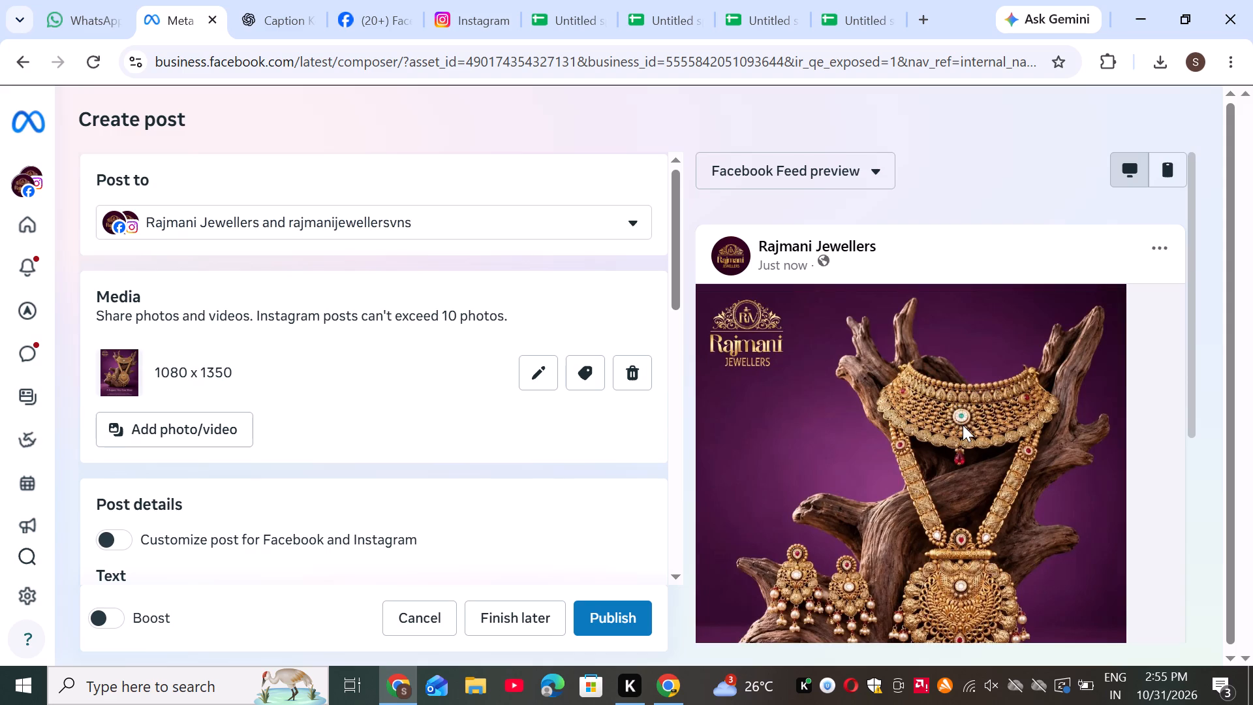
{"action": "scroll", "coordinate": [963, 425], "scroll_direction": "down", "scroll_amount": 3}
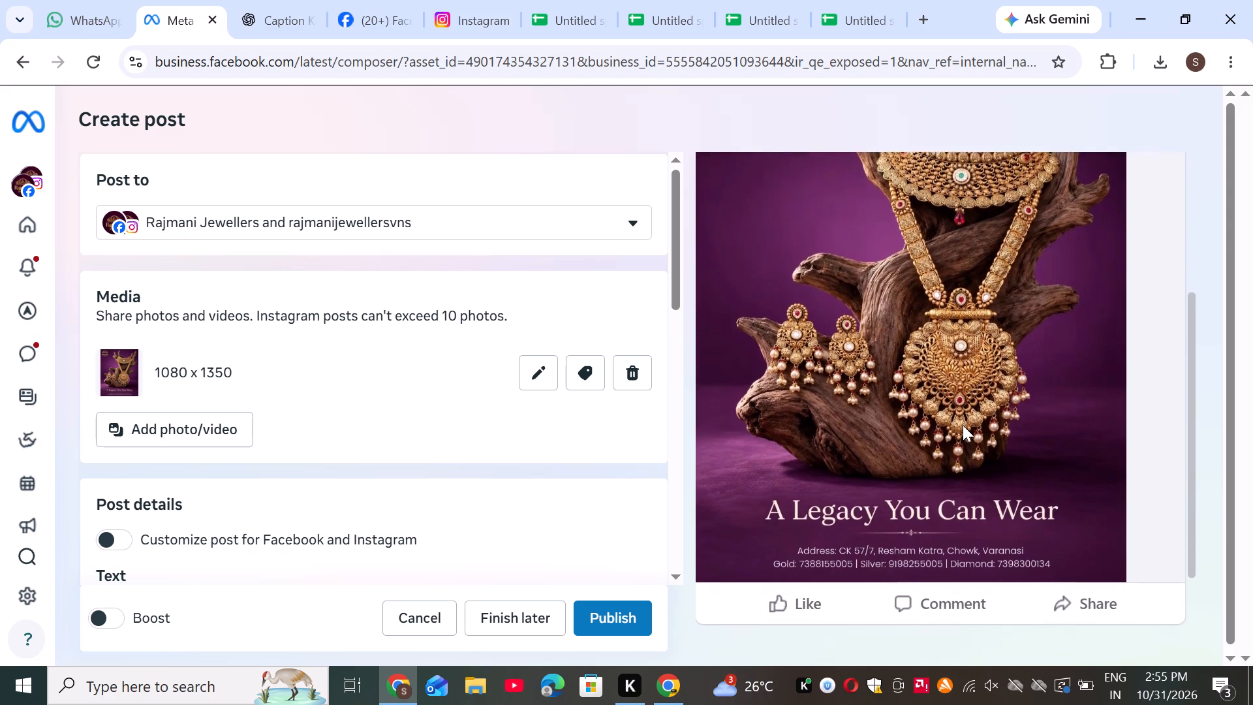
{"action": "scroll", "coordinate": [963, 425], "scroll_direction": "down", "scroll_amount": 1}
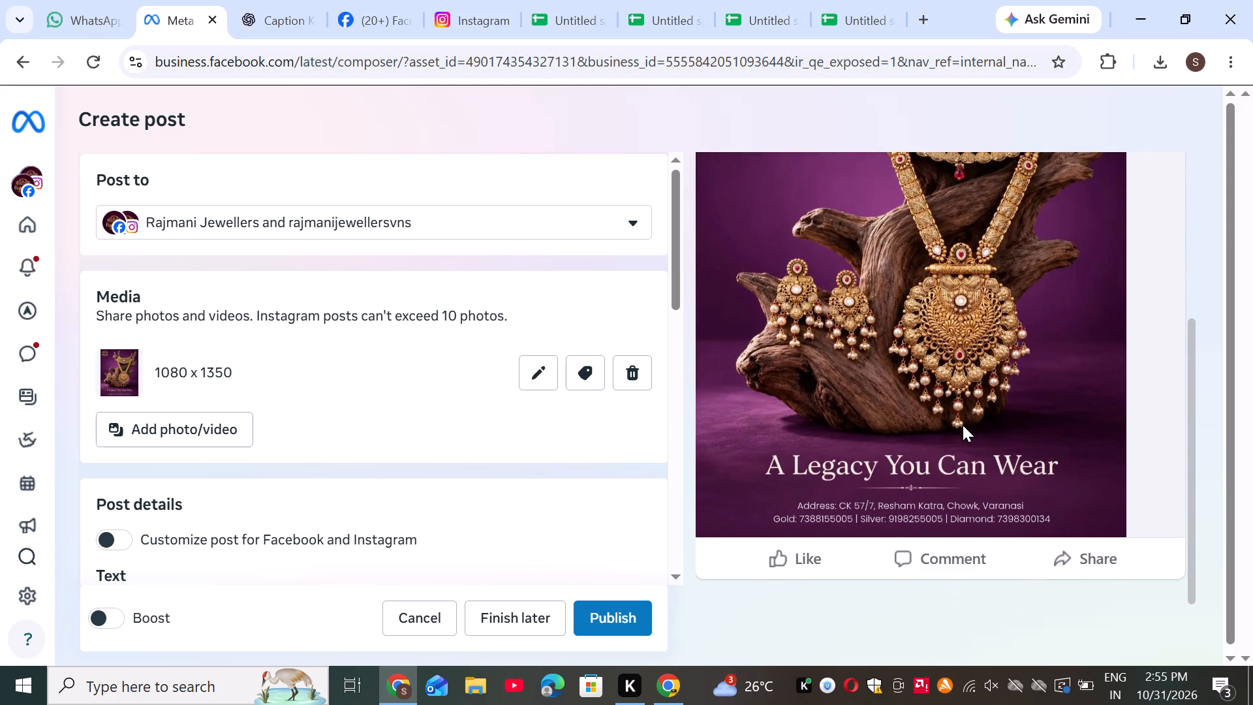
{"action": "scroll", "coordinate": [963, 425], "scroll_direction": "down", "scroll_amount": 2}
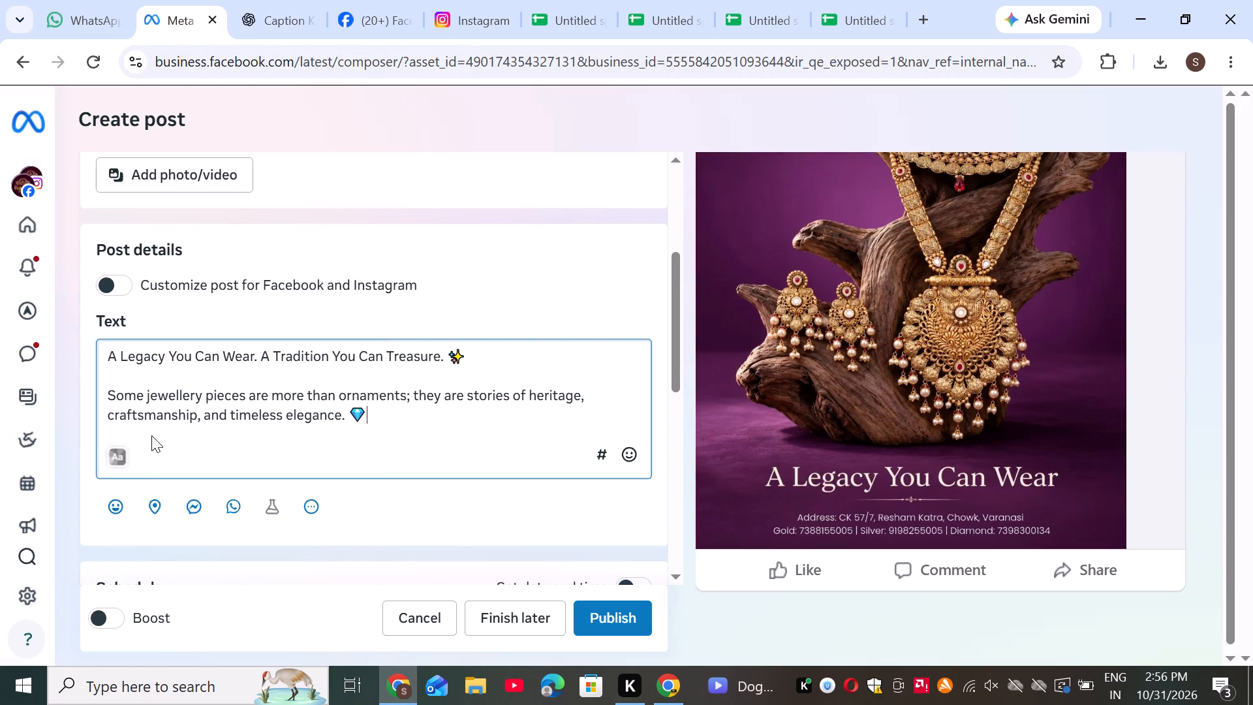
Add two spacer lines, each holding a single period, below the caption and start a new line.
{"action": "key", "text": "Return"}
{"action": "key", "text": "period"}
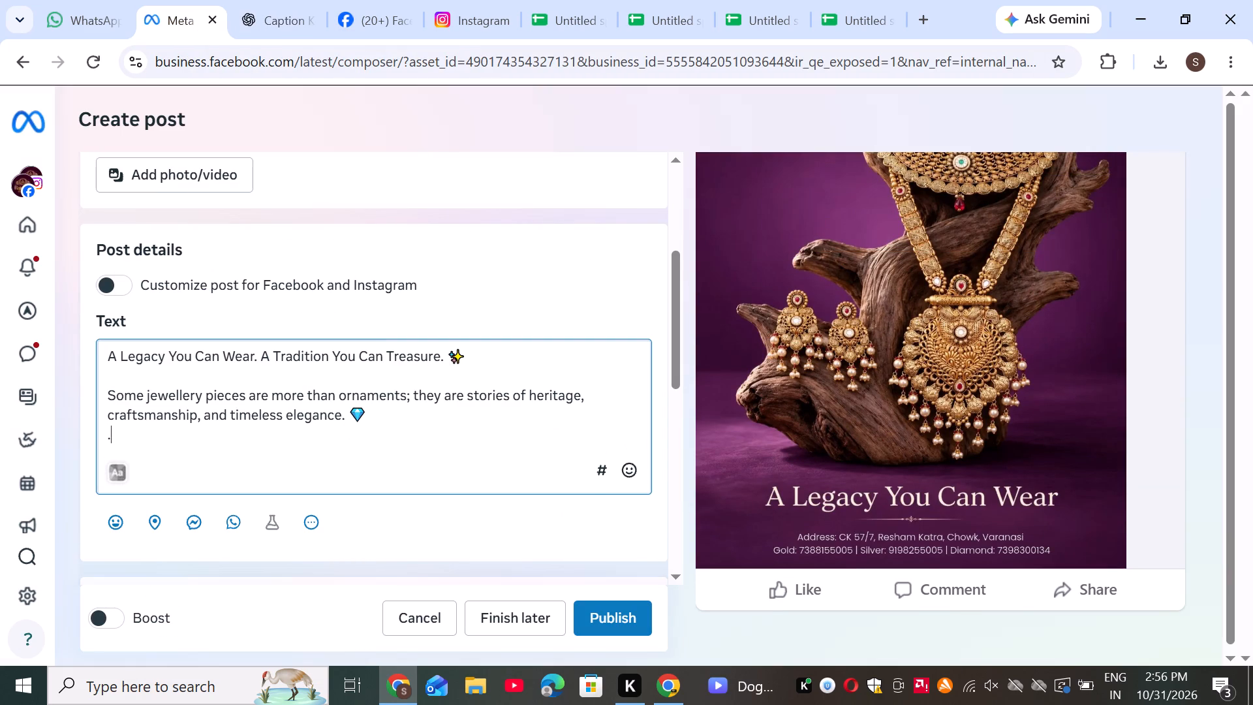
{"action": "key", "text": "Return"}
{"action": "key", "text": "period"}
{"action": "key", "text": "Return"}
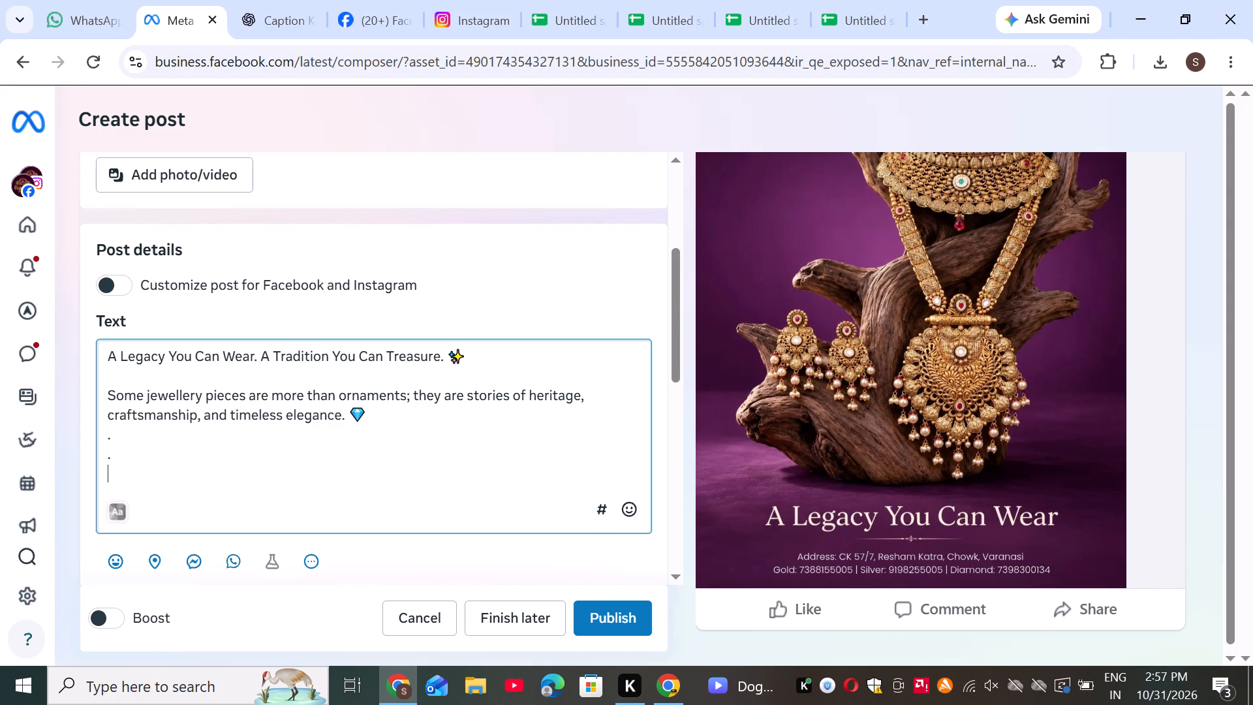
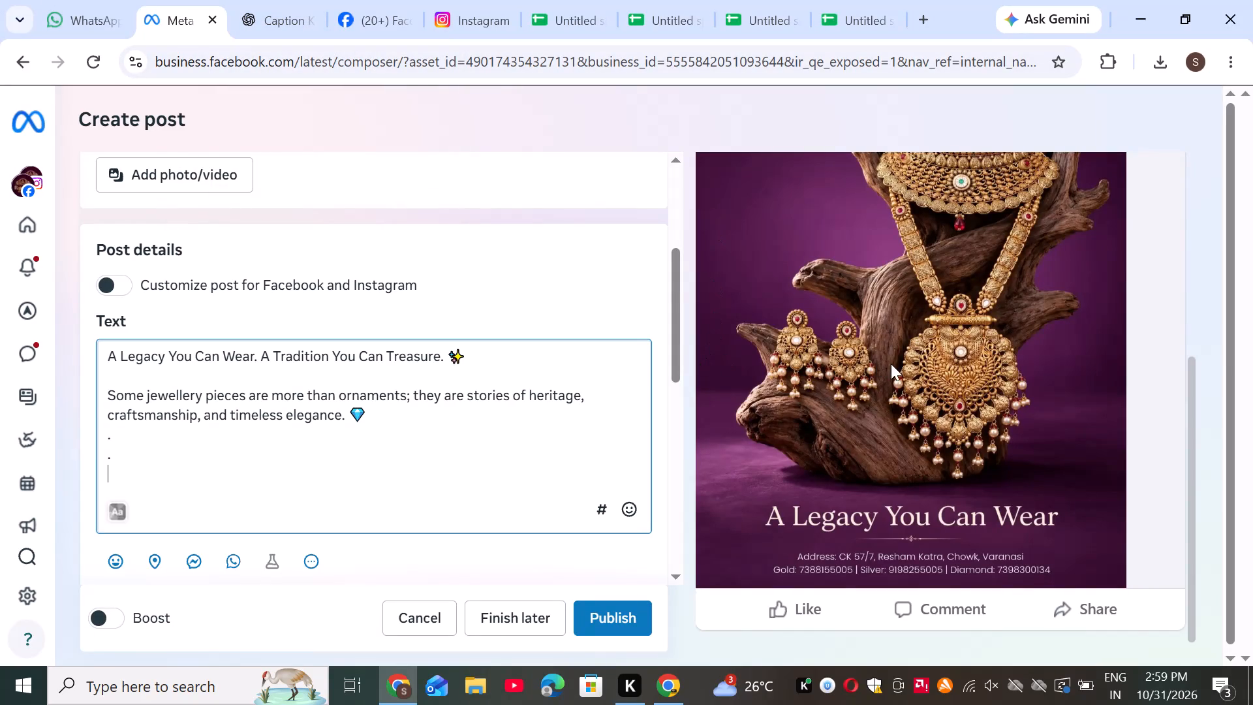
Switch to Instagram, search for "rajmani", and open the Happy Karwa Chauth post on the rajmanijewellersvns profile.
{"action": "scroll", "coordinate": [891, 364], "scroll_direction": "up", "scroll_amount": 1}
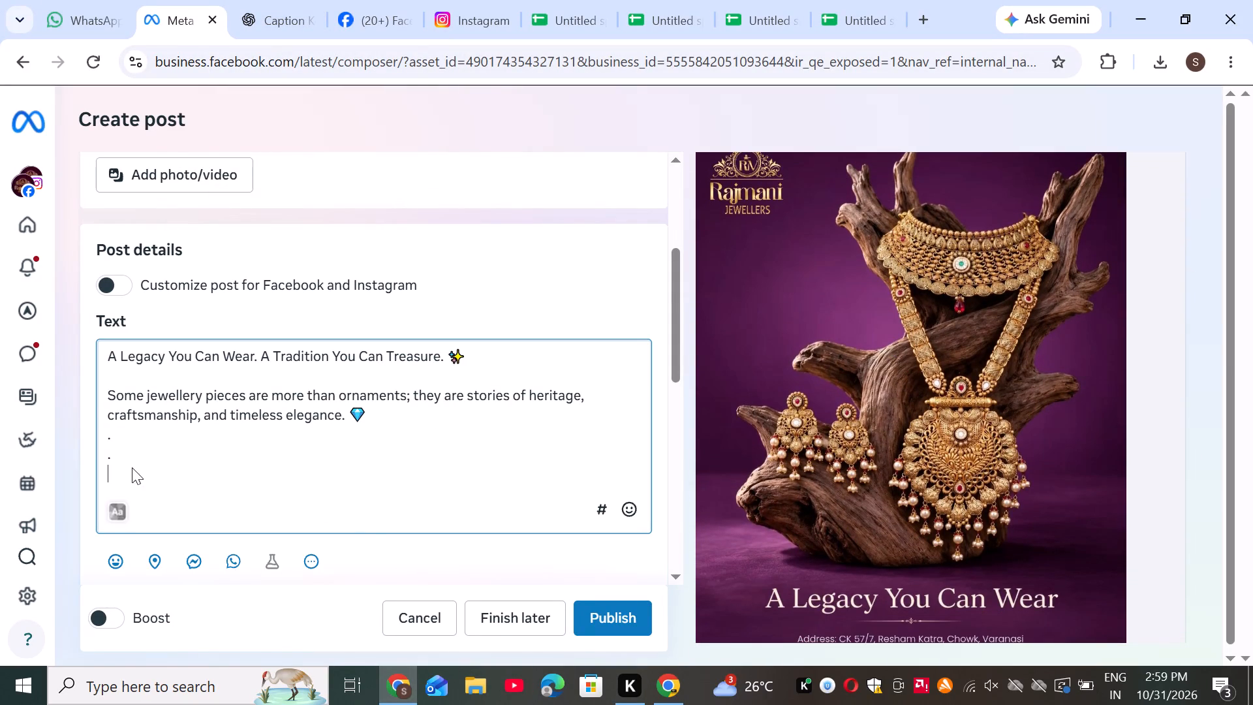
{"action": "left_click", "coordinate": [471, 13]}
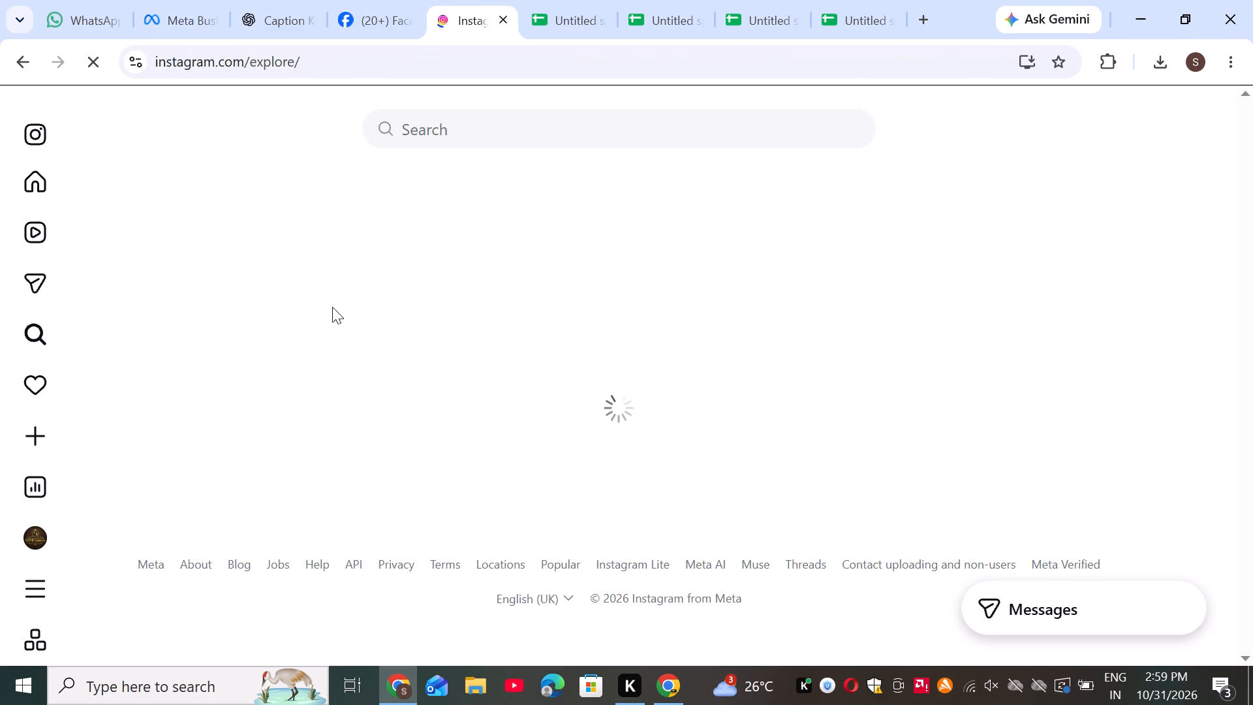
{"action": "left_click", "coordinate": [510, 129]}
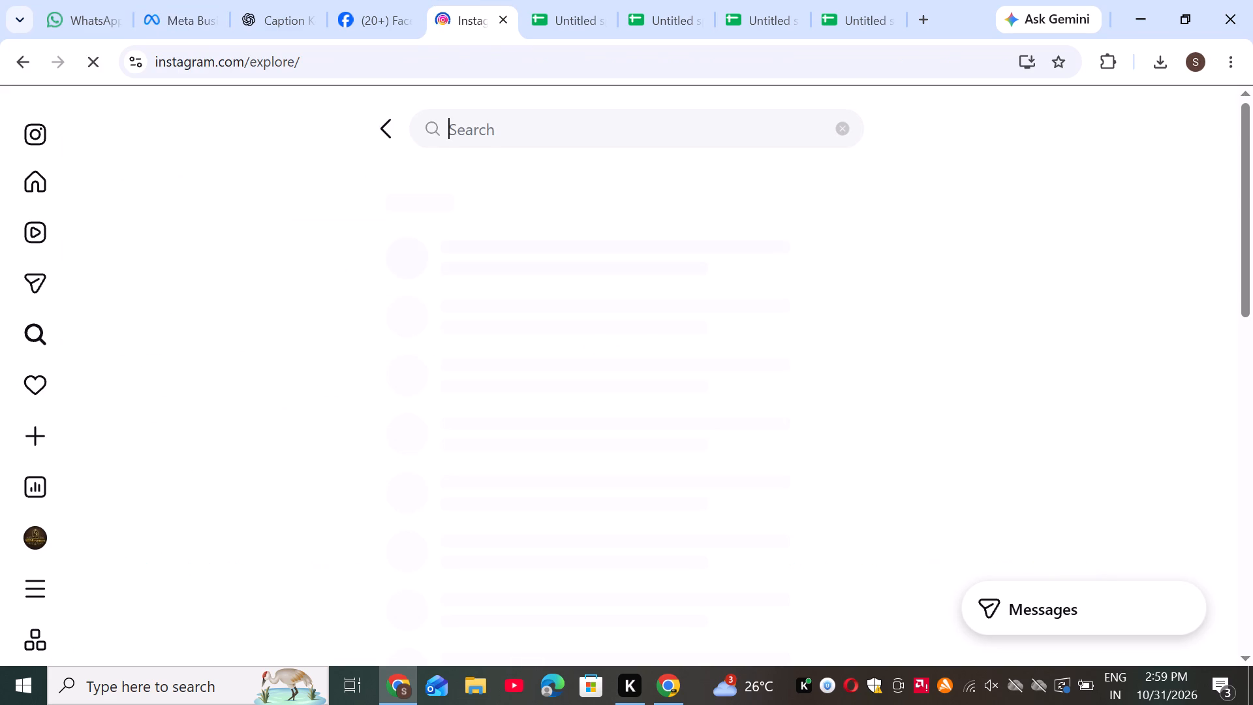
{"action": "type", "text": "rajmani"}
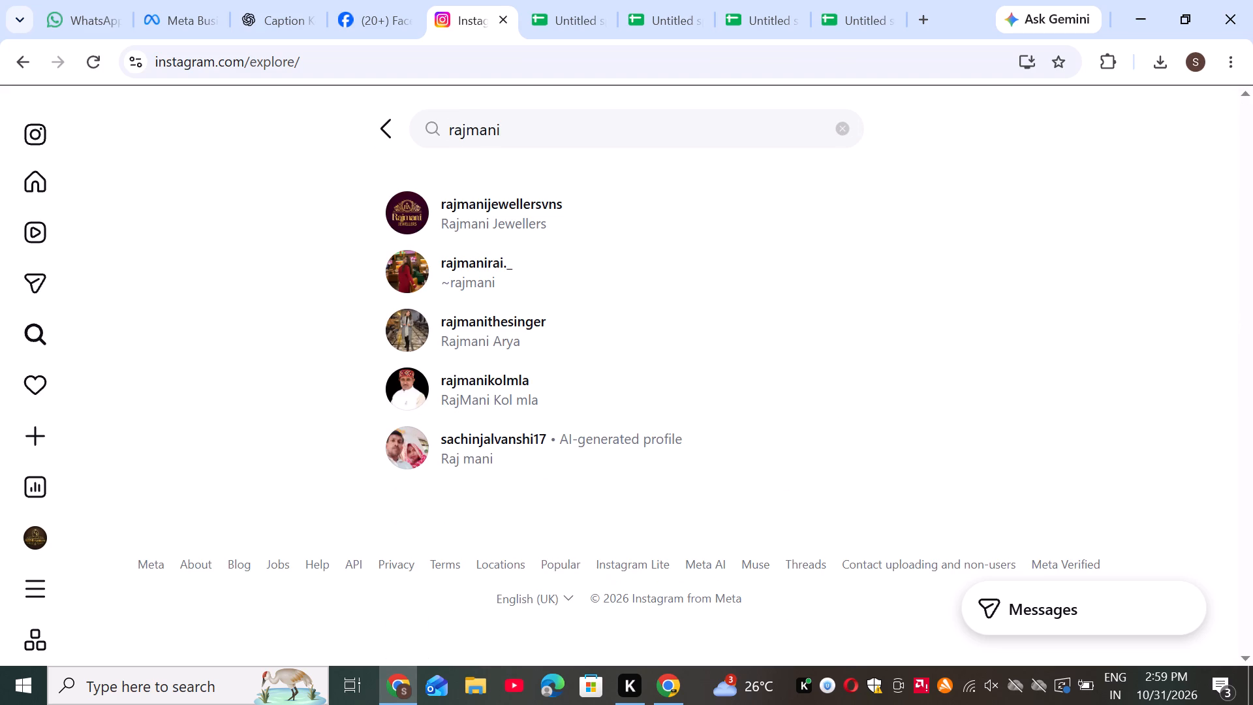
{"action": "left_click", "coordinate": [503, 212]}
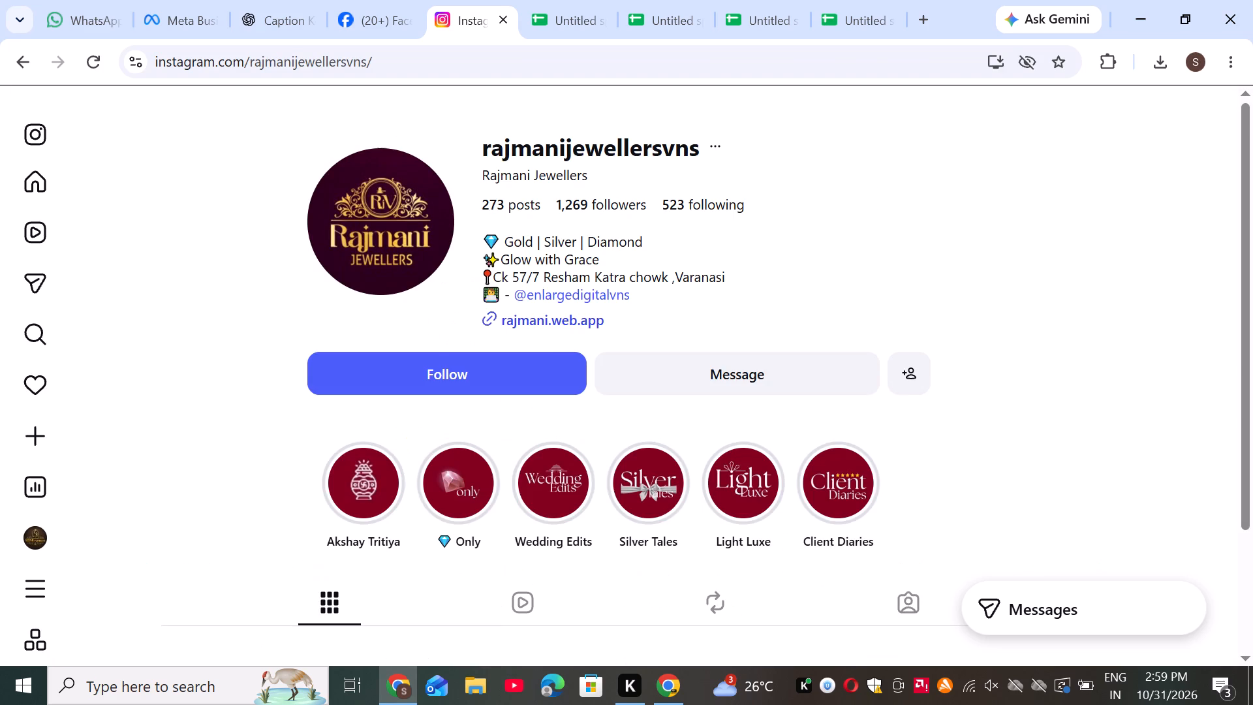
{"action": "scroll", "coordinate": [699, 417], "scroll_direction": "down", "scroll_amount": 4}
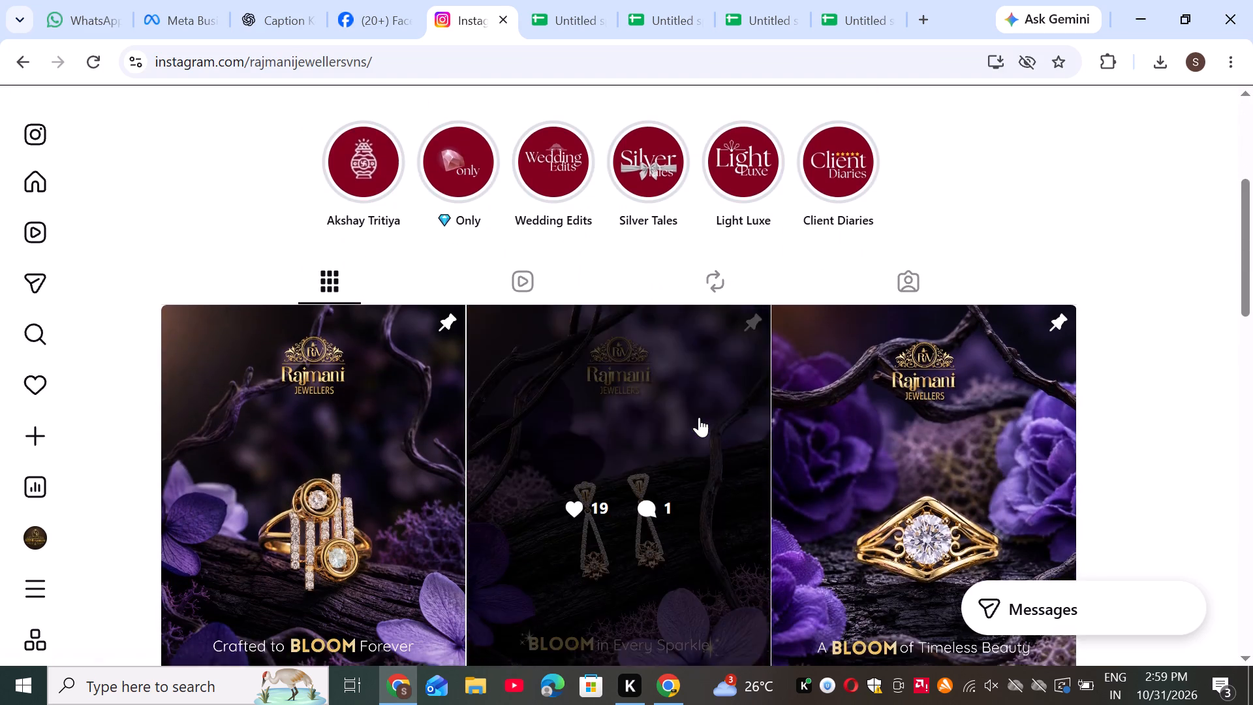
{"action": "scroll", "coordinate": [699, 417], "scroll_direction": "down", "scroll_amount": 4}
{"action": "left_click", "coordinate": [331, 466]}
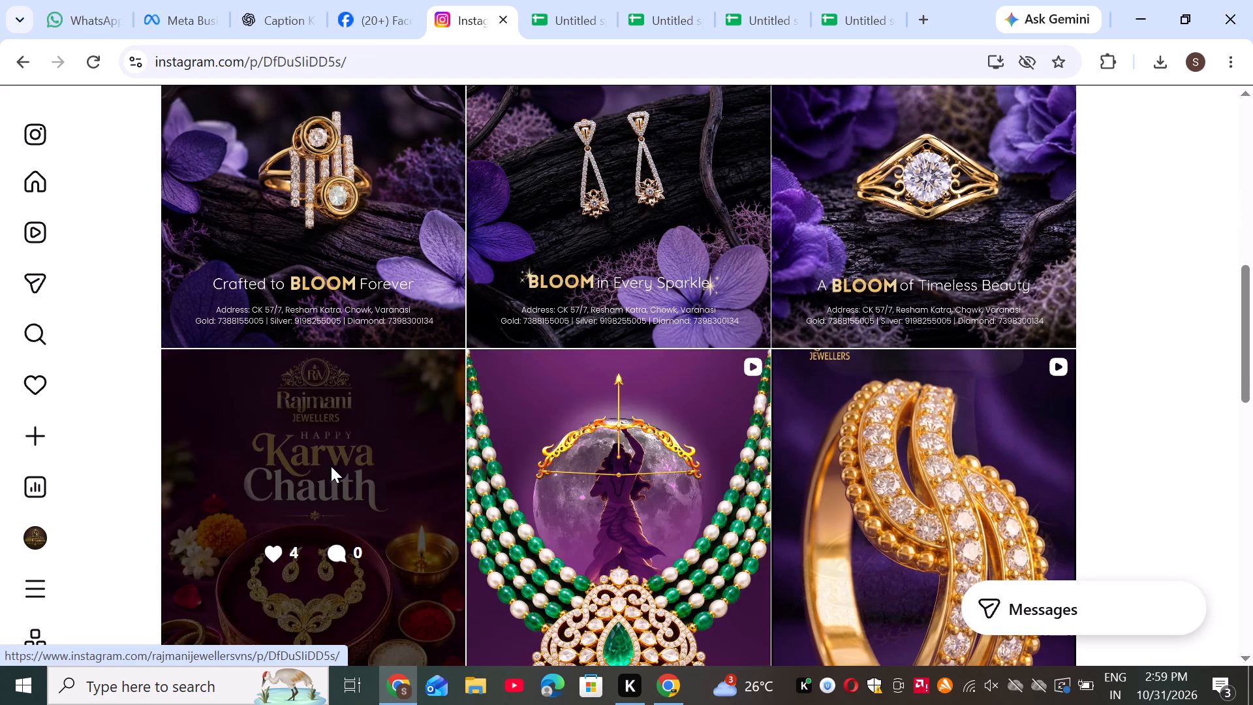
Copy the Karwa Chauth caption's "Visit us" and contact lines with the period spacer lines below, and paste them into the Meta post's last line.
{"action": "scroll", "coordinate": [752, 361], "scroll_direction": "down", "scroll_amount": 2}
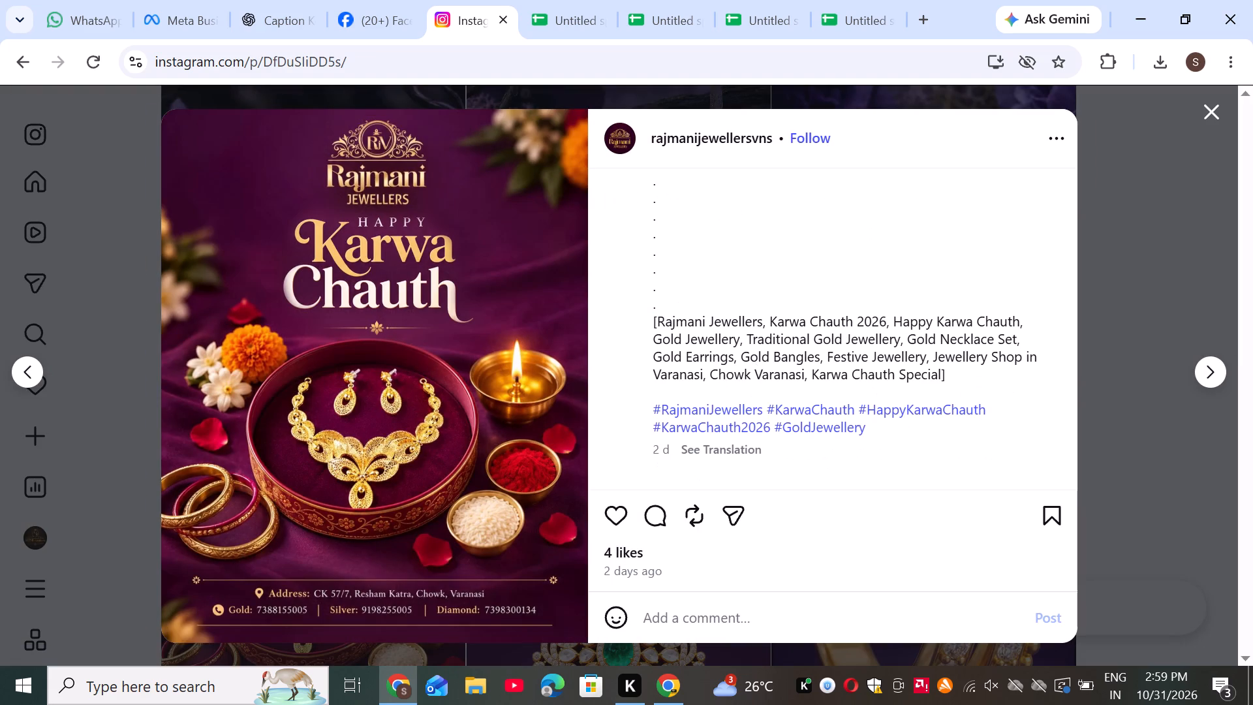
{"action": "scroll", "coordinate": [752, 361], "scroll_direction": "up", "scroll_amount": 2}
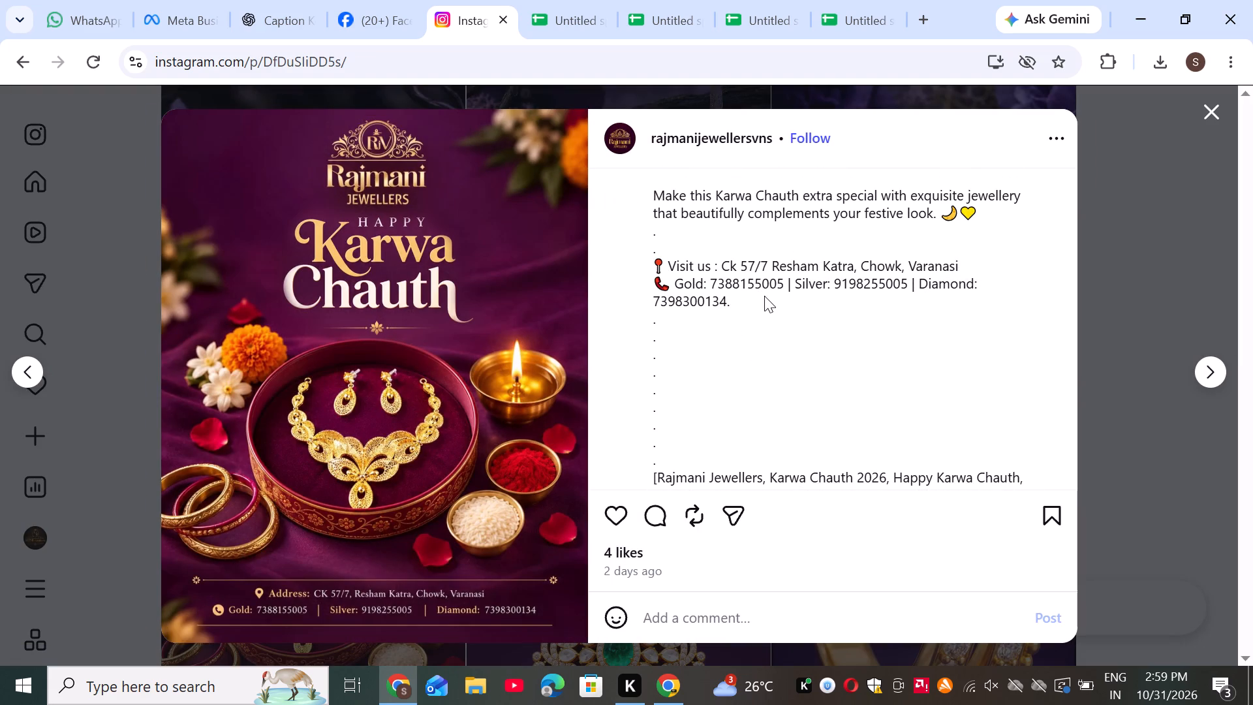
{"action": "left_click_drag", "start_coordinate": [689, 442], "coordinate": [652, 283]}
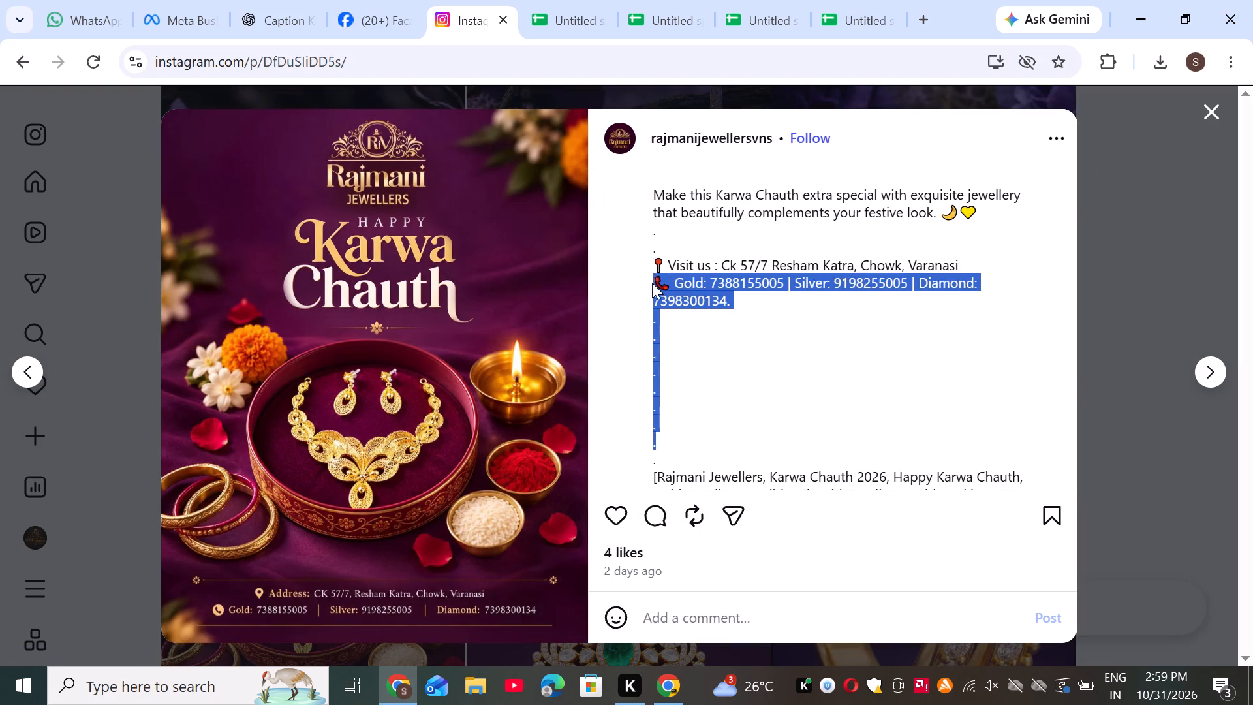
{"action": "left_click_drag", "start_coordinate": [652, 283], "coordinate": [652, 221]}
{"action": "left_click", "coordinate": [719, 366]}
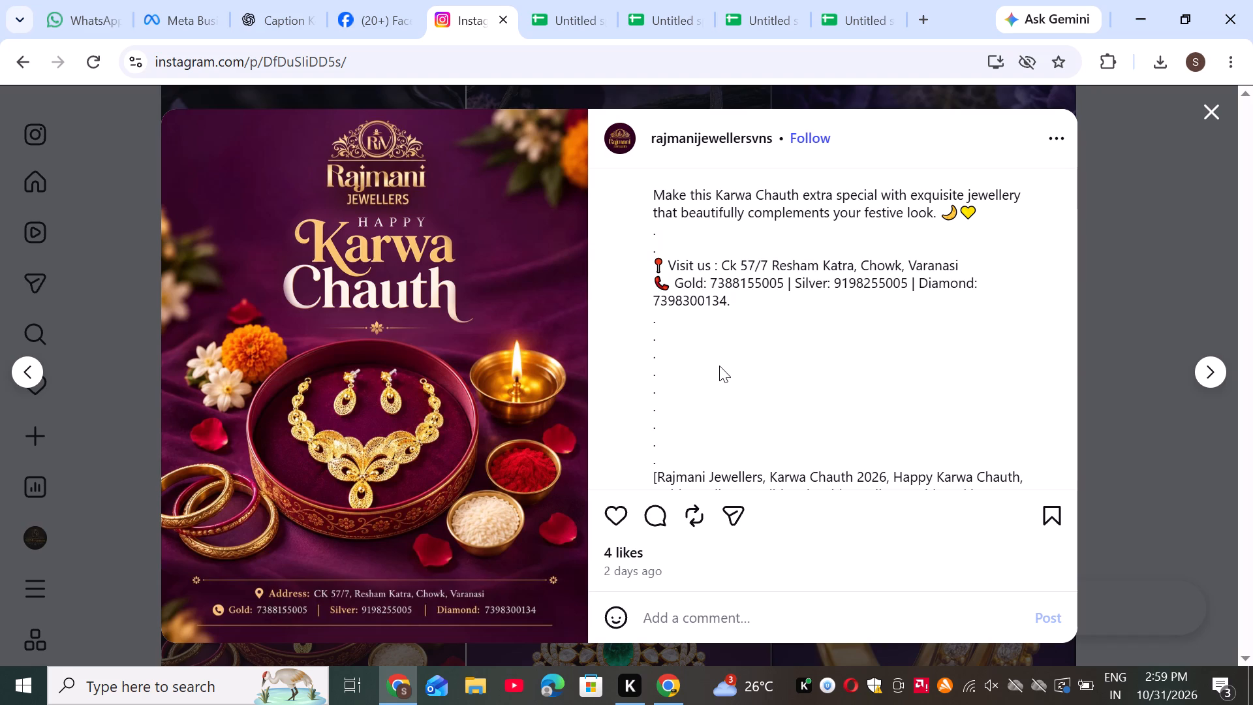
{"action": "left_click_drag", "start_coordinate": [685, 458], "coordinate": [658, 258]}
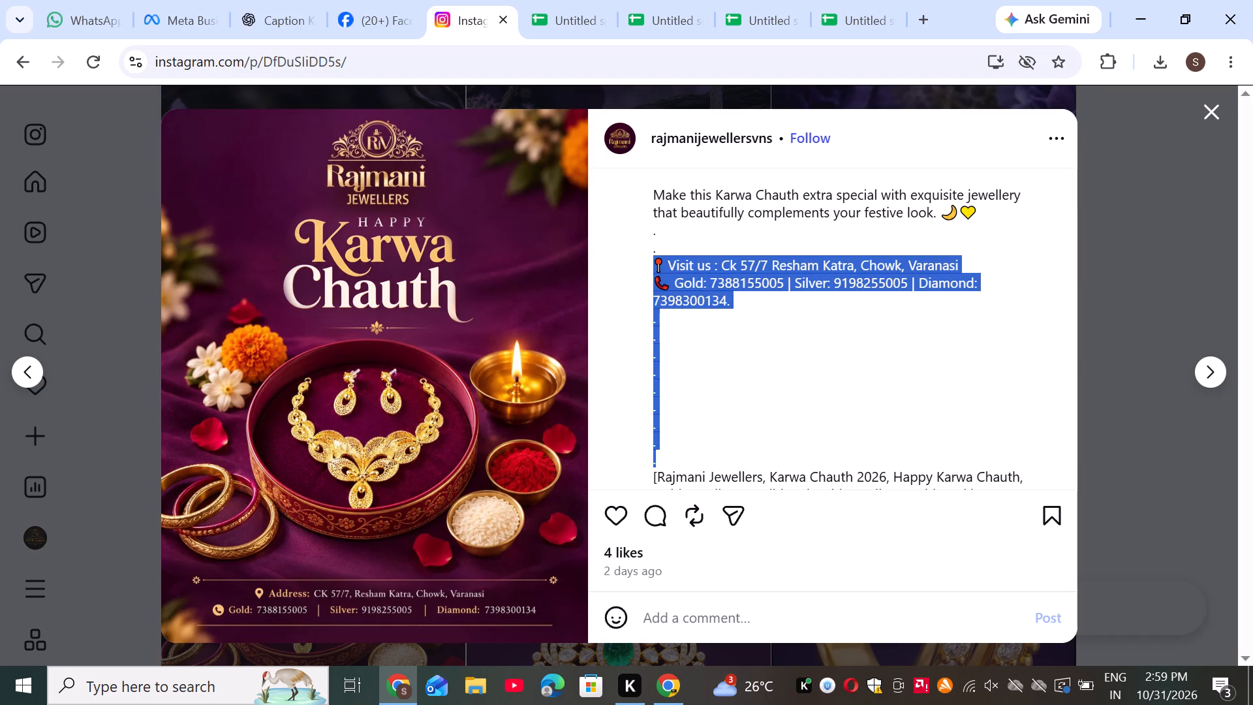
{"action": "left_click_drag", "start_coordinate": [658, 258], "coordinate": [657, 258]}
{"action": "left_click_drag", "start_coordinate": [657, 258], "coordinate": [649, 264]}
{"action": "key", "text": "ctrl+c"}
{"action": "left_click", "coordinate": [189, 5]}
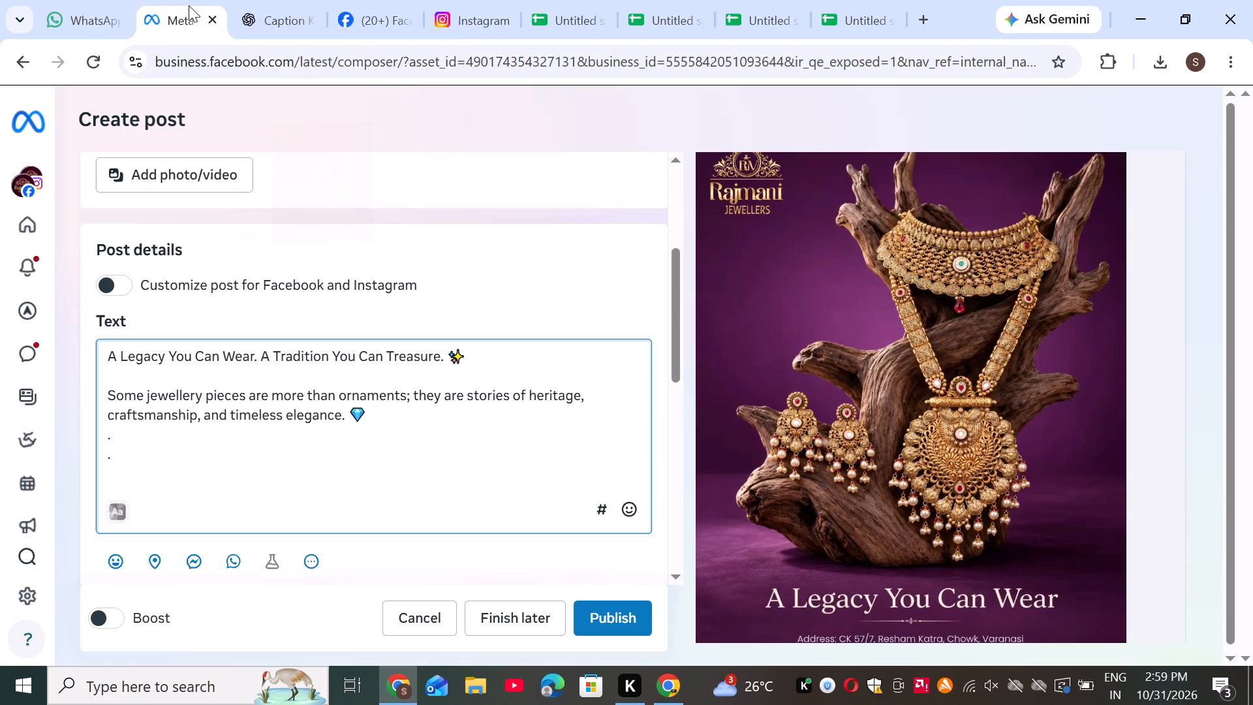
{"action": "left_click", "coordinate": [149, 475]}
{"action": "key", "text": "ctrl+v"}
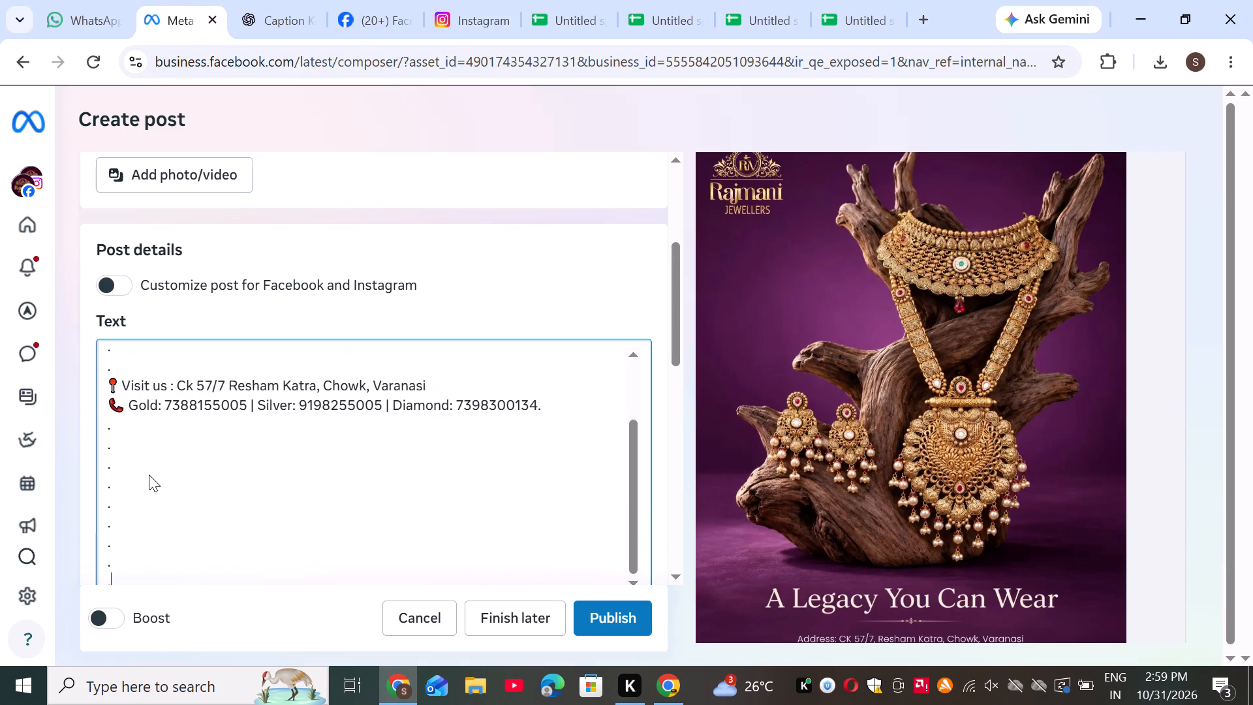
Add two more spacer lines, each holding a single period, at the end of the post text and start a new line.
{"action": "scroll", "coordinate": [211, 463], "scroll_direction": "down", "scroll_amount": 1}
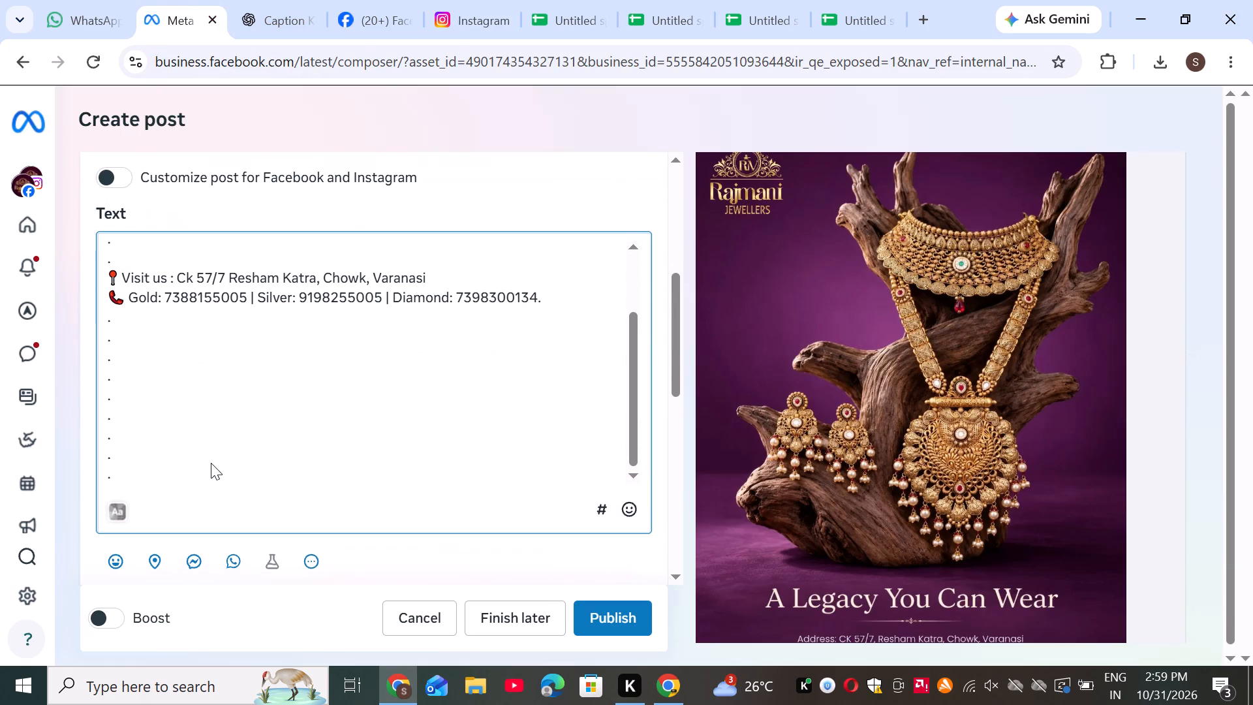
{"action": "key", "text": "Return"}
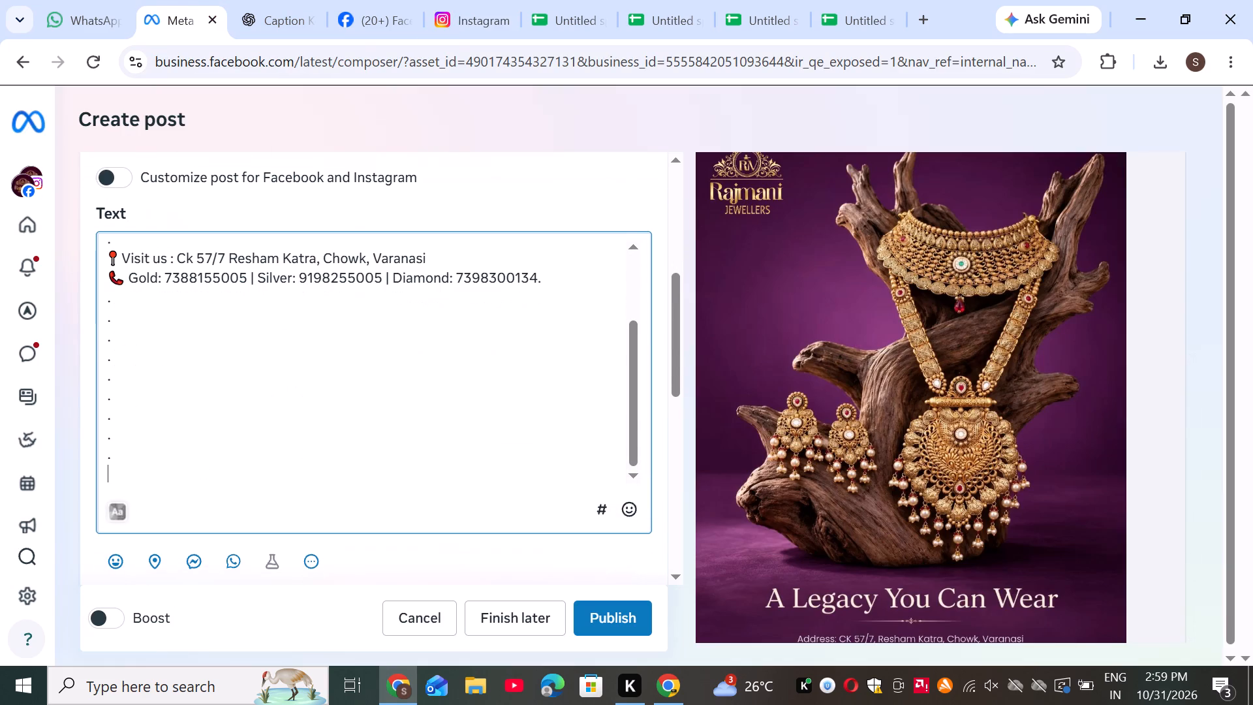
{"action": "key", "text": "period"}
{"action": "key", "text": "Return"}
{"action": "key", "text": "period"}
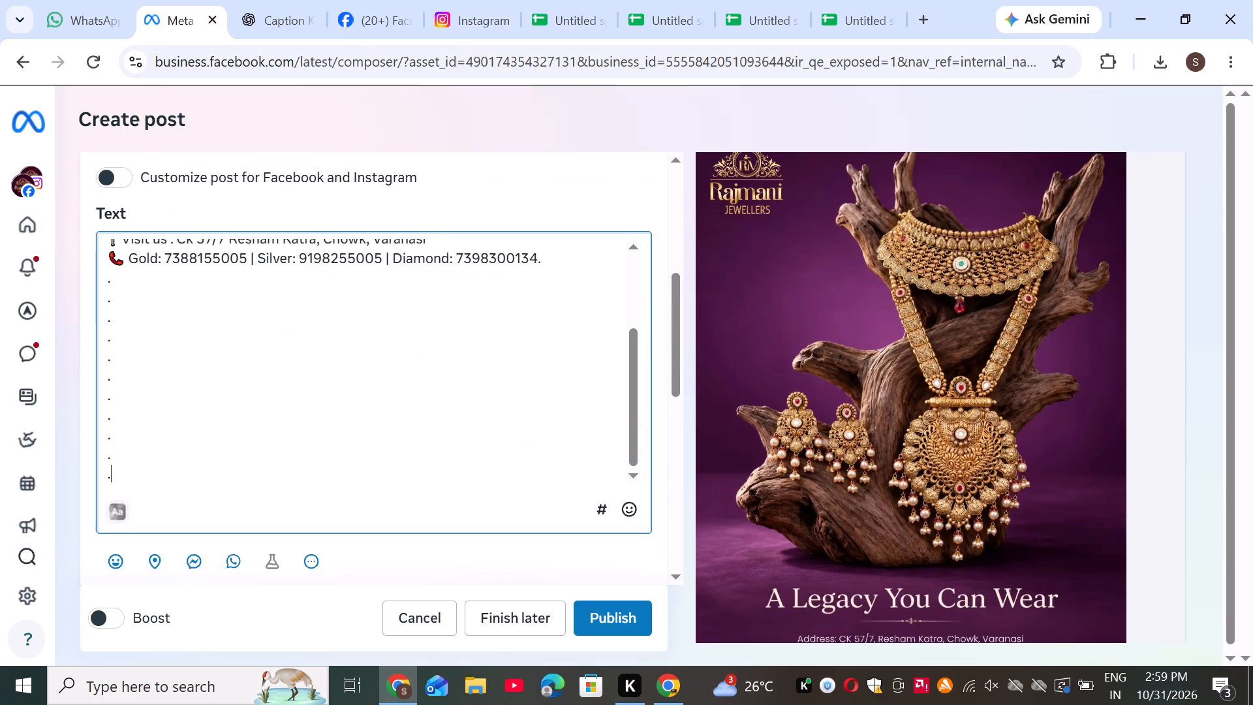
{"action": "key", "text": "Return"}
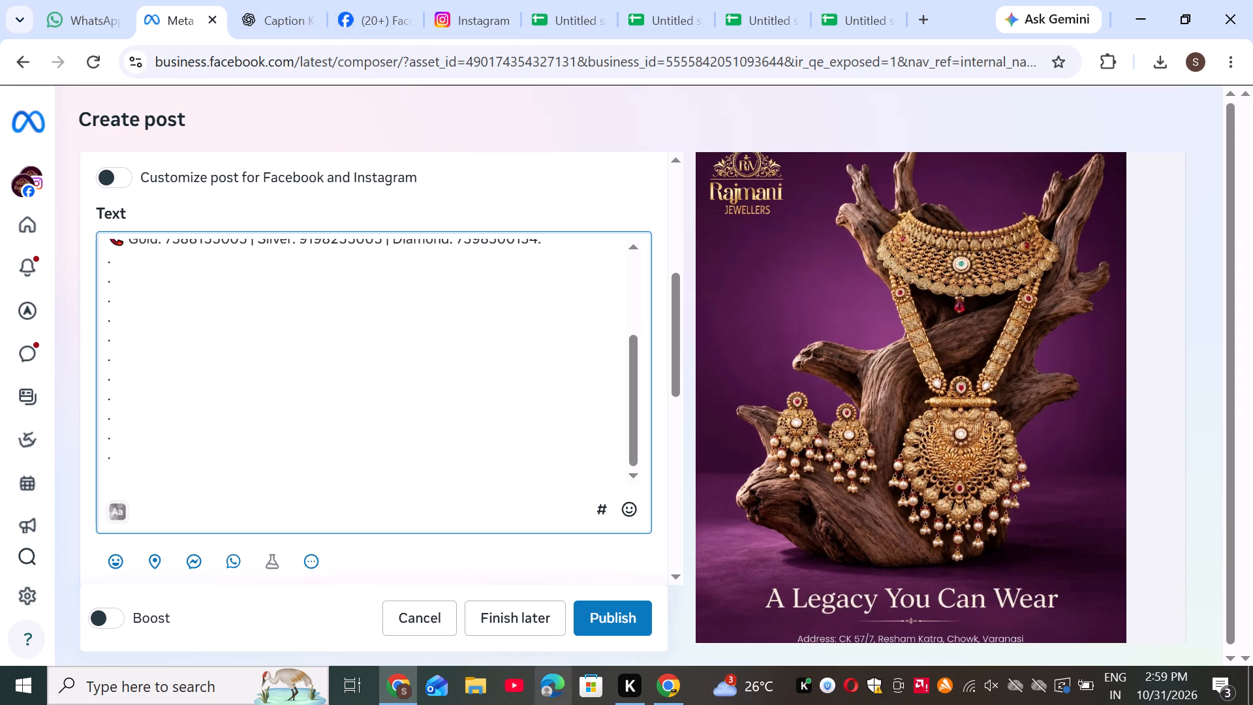
Switch to the other Chrome window to get the bracketed jewellery keyword list for the post.
{"action": "left_click", "coordinate": [665, 693]}
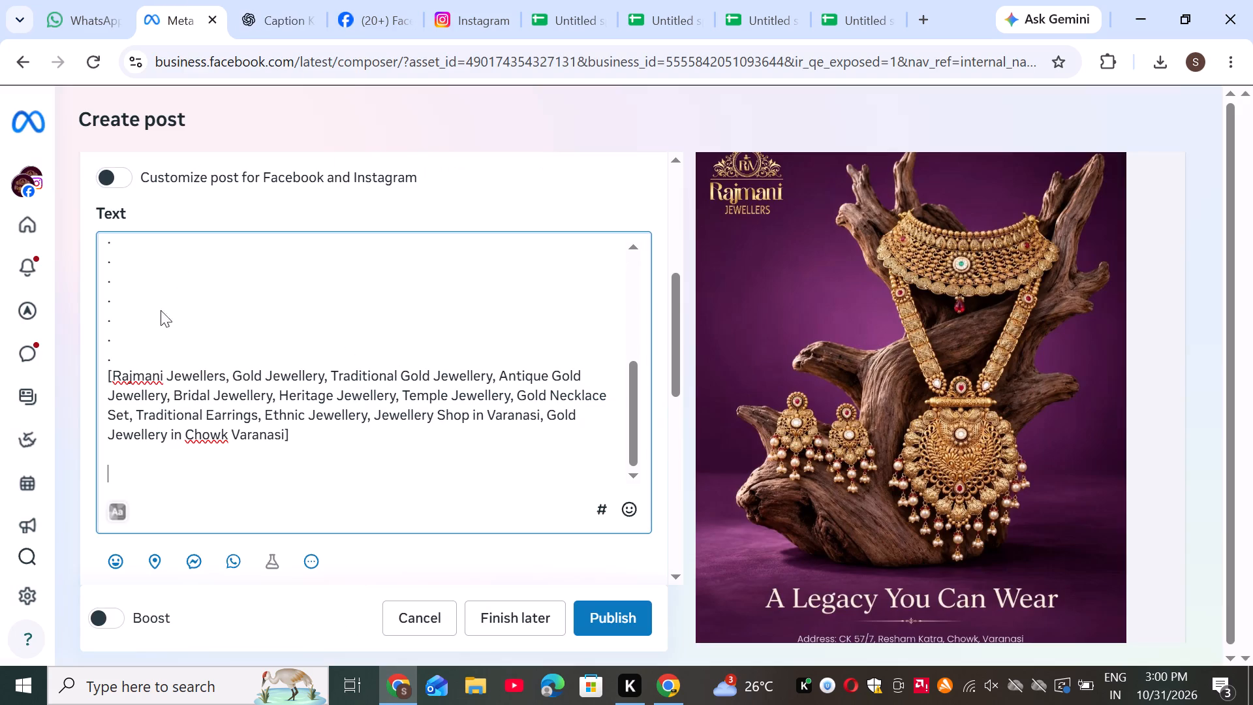
Paste the five copied hashtags, from #RajmaniJewellers through #BridalJewellery, below the bracketed keyword paragraph in the post text.
{"action": "key", "text": "ctrl+v"}
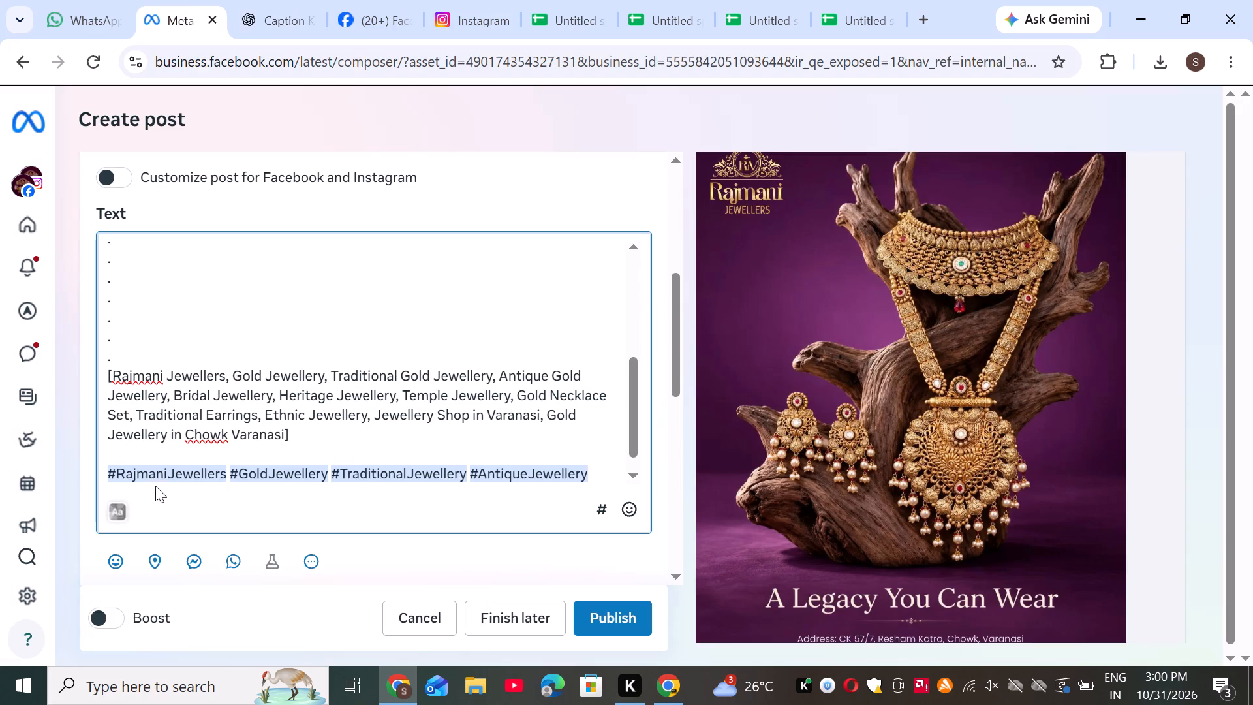
Copy the entire post text, from "A Legacy You Can Wear" through the final hashtag #BridalJewellery.
{"action": "scroll", "coordinate": [270, 354], "scroll_direction": "down", "scroll_amount": 1}
{"action": "scroll", "coordinate": [270, 354], "scroll_direction": "up", "scroll_amount": 1}
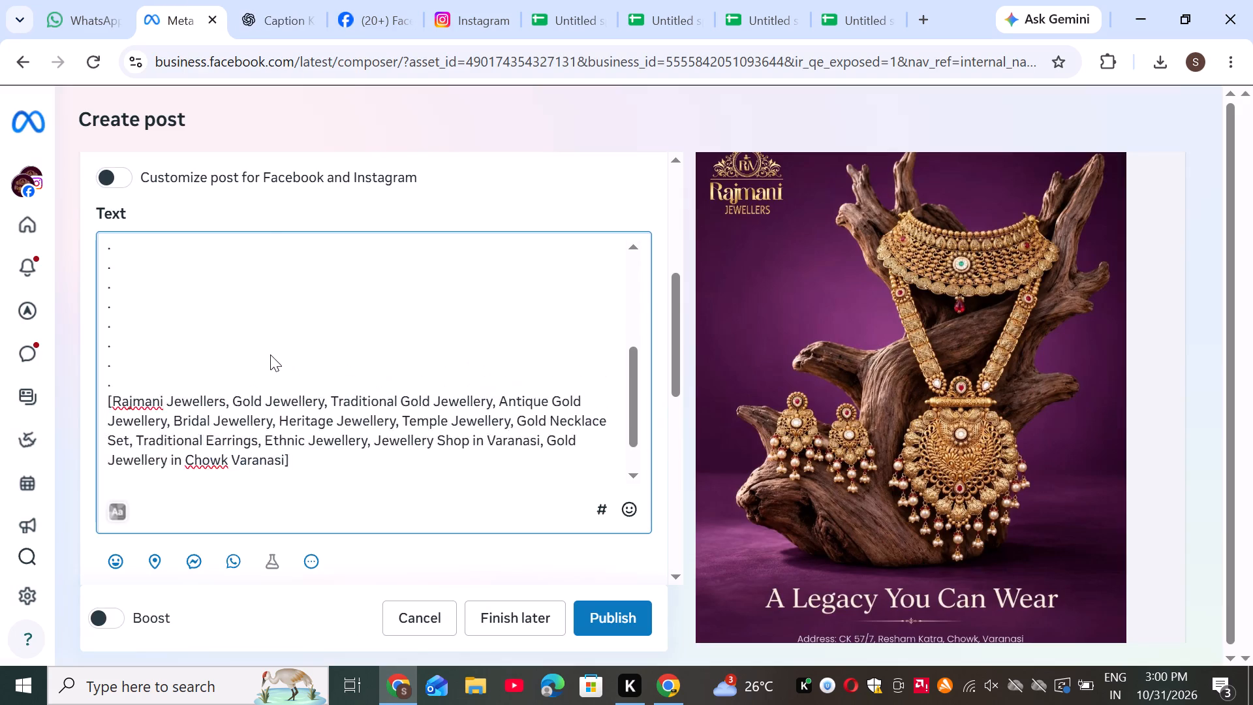
{"action": "scroll", "coordinate": [270, 354], "scroll_direction": "up", "scroll_amount": 7}
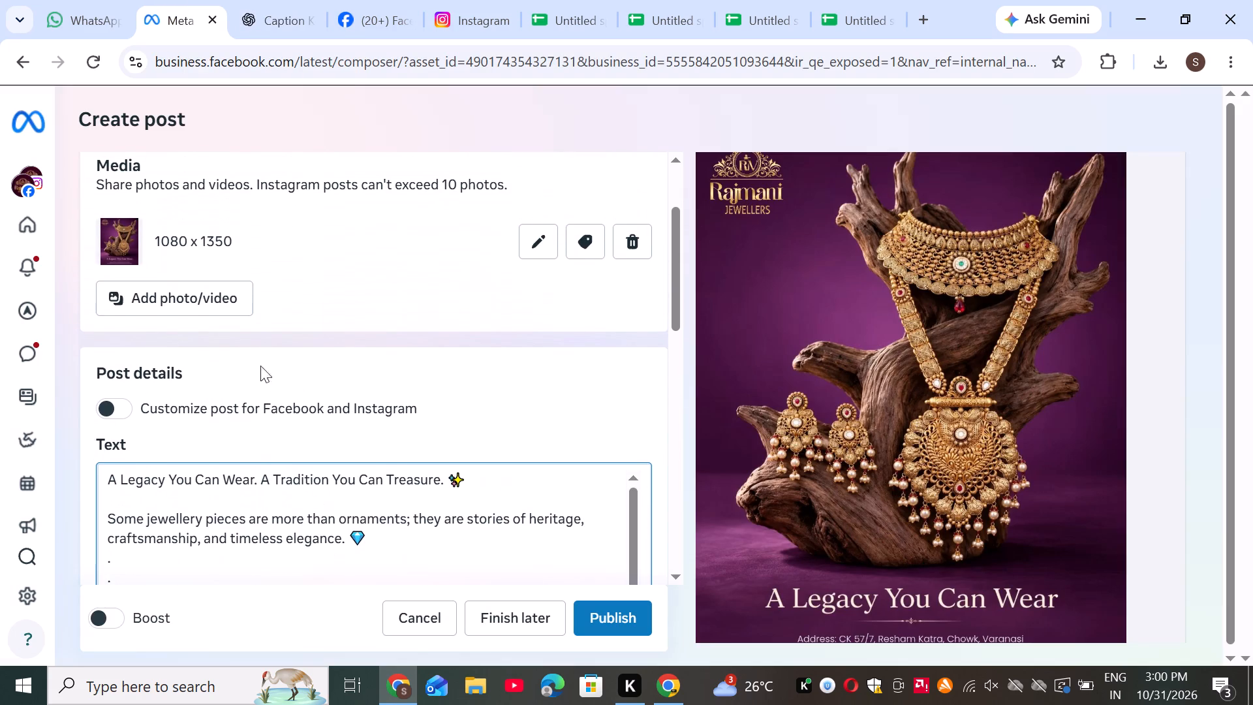
{"action": "left_click", "coordinate": [110, 476]}
{"action": "left_click_drag", "start_coordinate": [110, 476], "coordinate": [630, 580]}
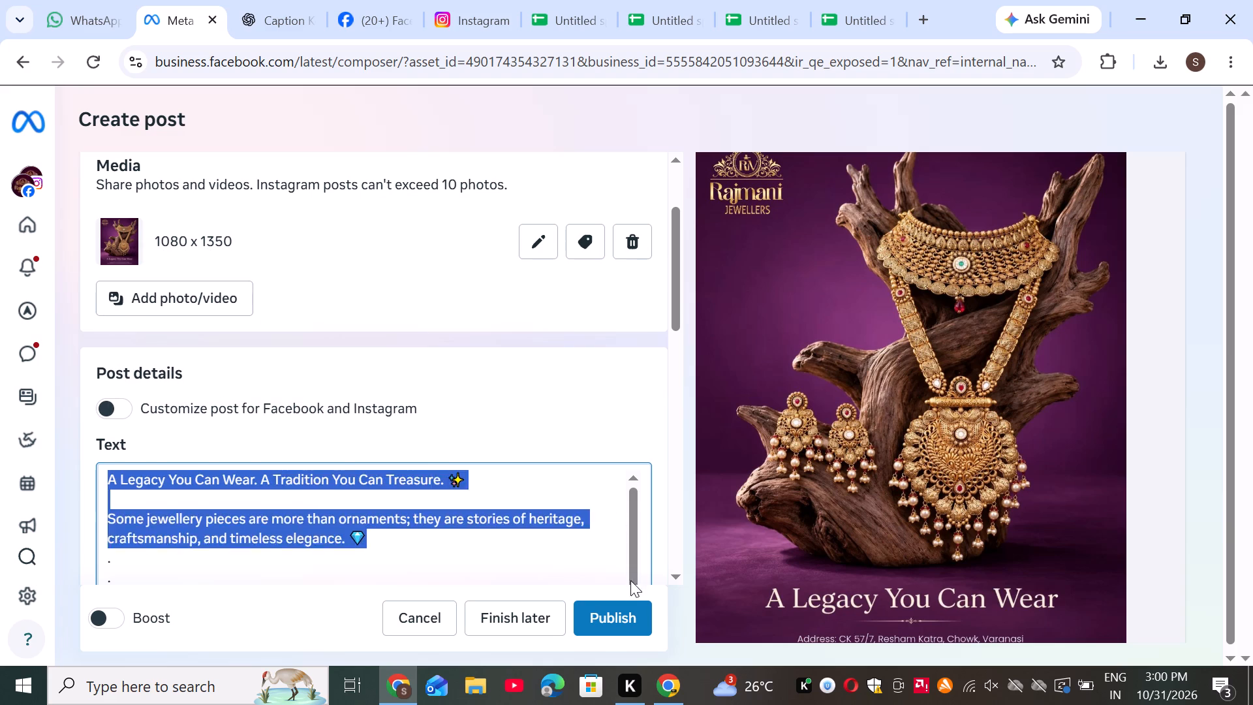
{"action": "left_click_drag", "start_coordinate": [630, 580], "coordinate": [624, 625]}
{"action": "key", "text": "ctrl+c"}
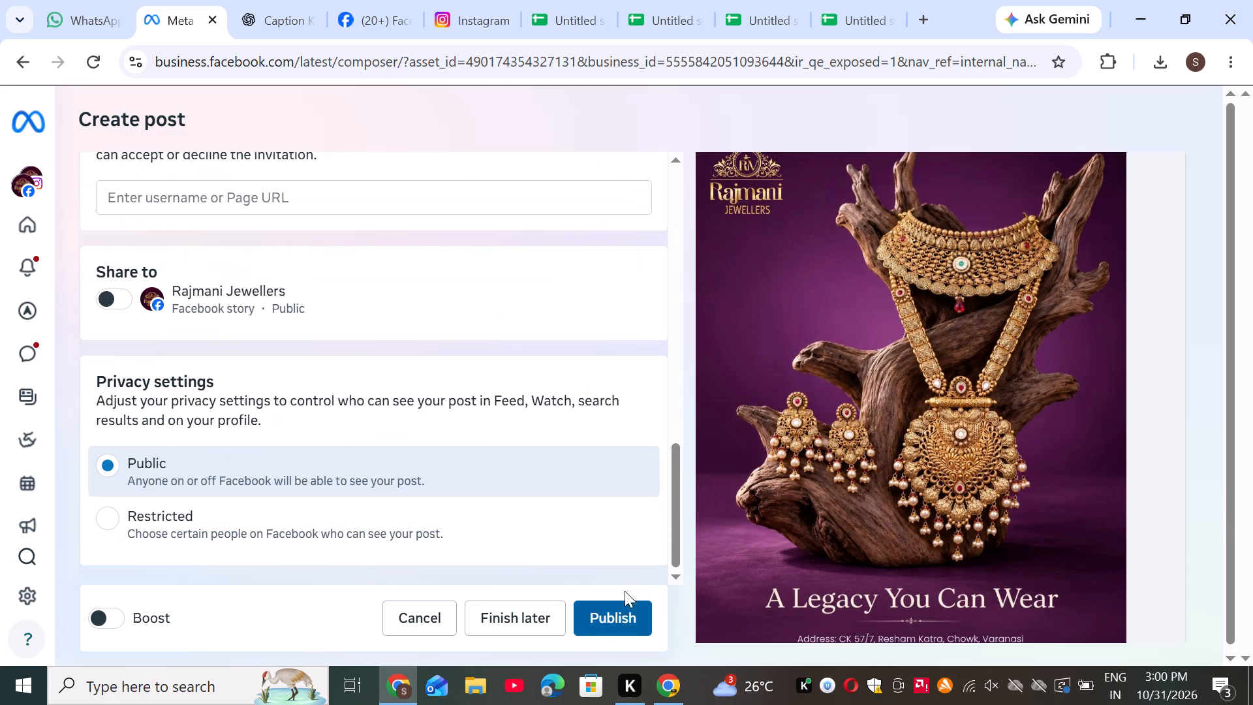
{"action": "scroll", "coordinate": [525, 351], "scroll_direction": "up", "scroll_amount": 4}
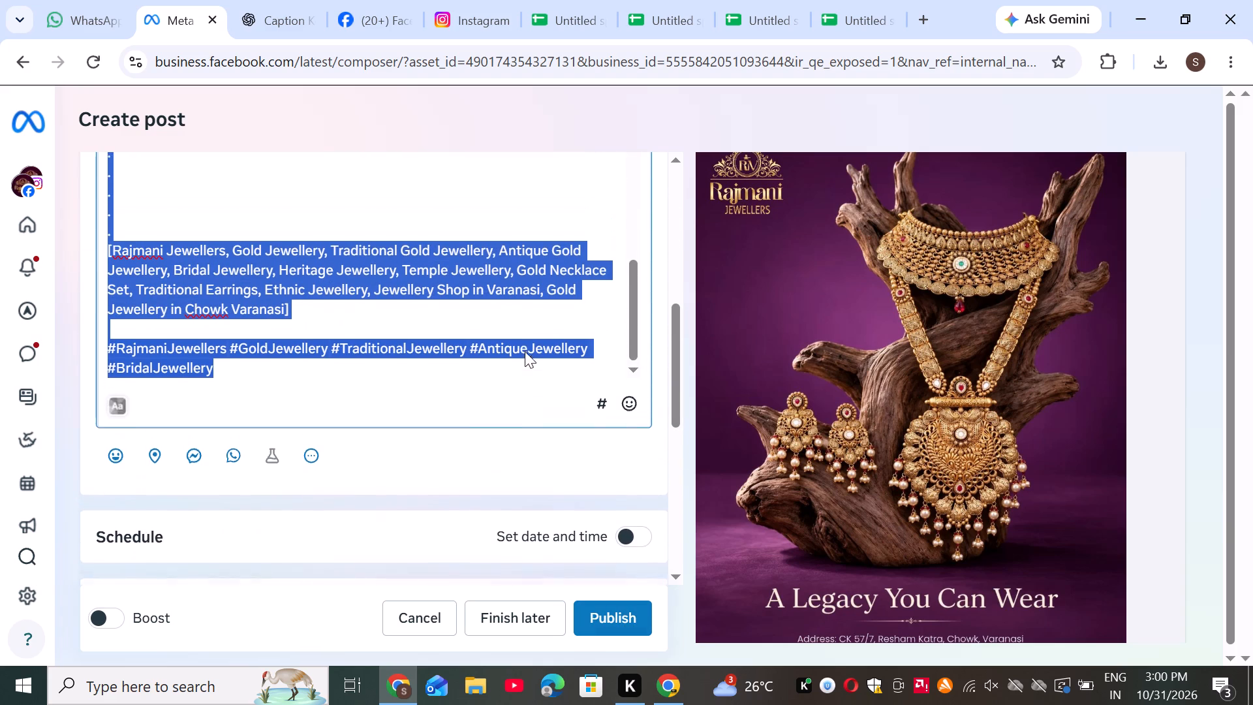
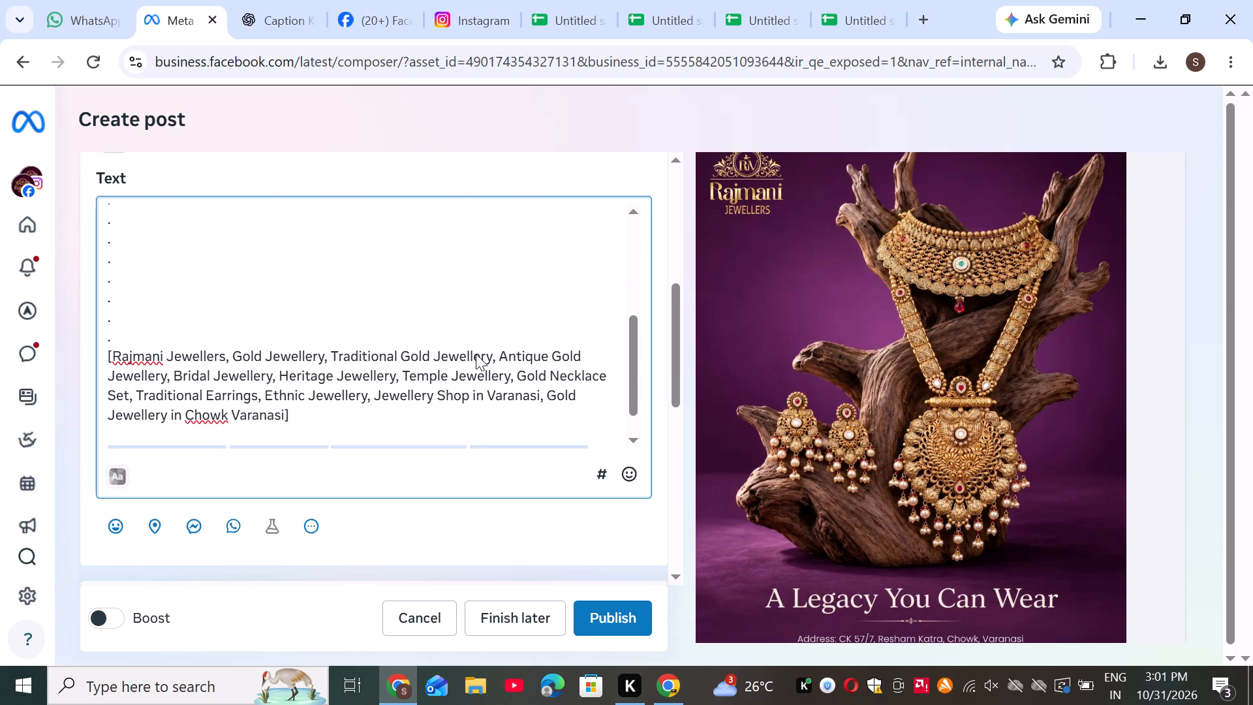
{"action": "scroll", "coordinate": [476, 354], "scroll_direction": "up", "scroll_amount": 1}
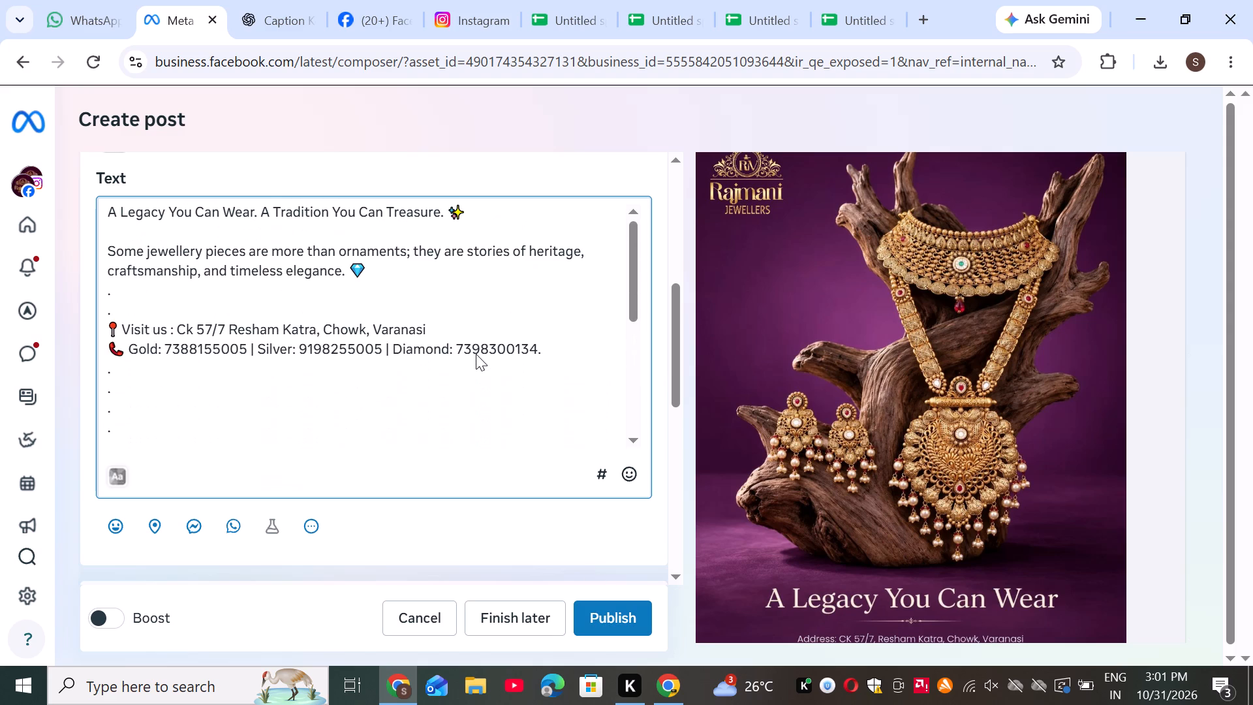
Publish the Rajmani Jewellers post without boosting it, and dismiss the follow-up offer to create an ad from it.
{"action": "left_click", "coordinate": [611, 618]}
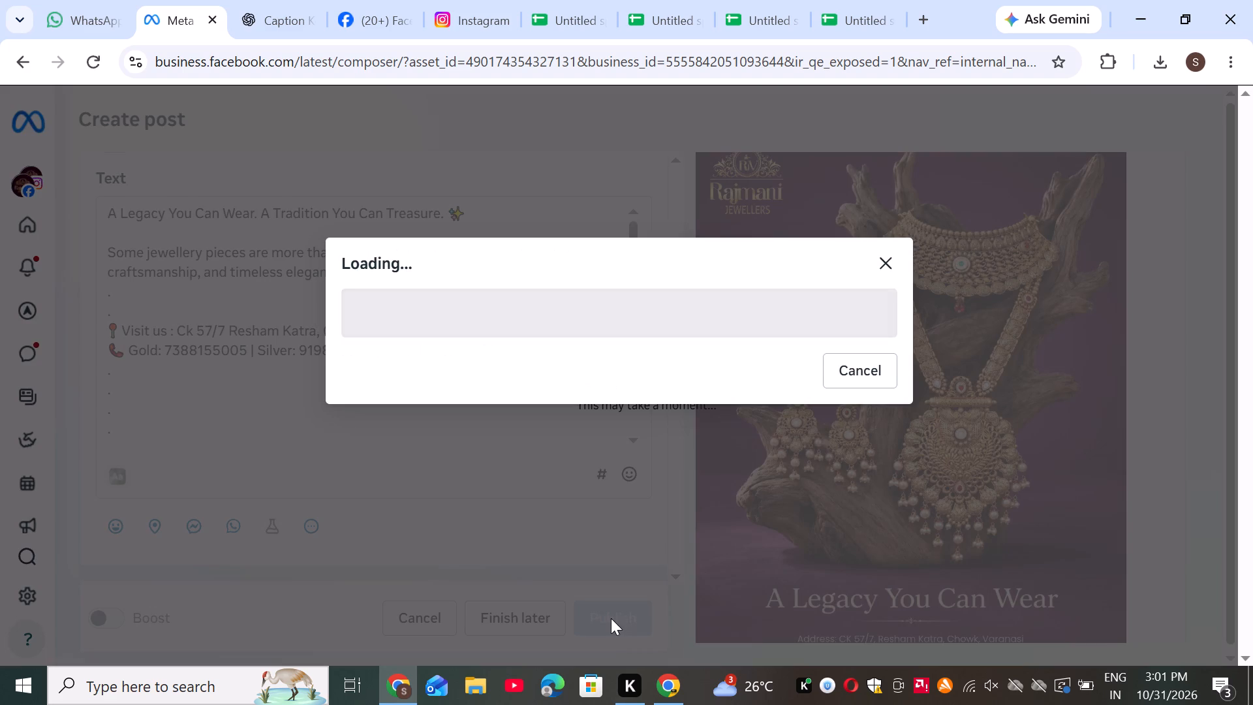
{"action": "left_click", "coordinate": [888, 259]}
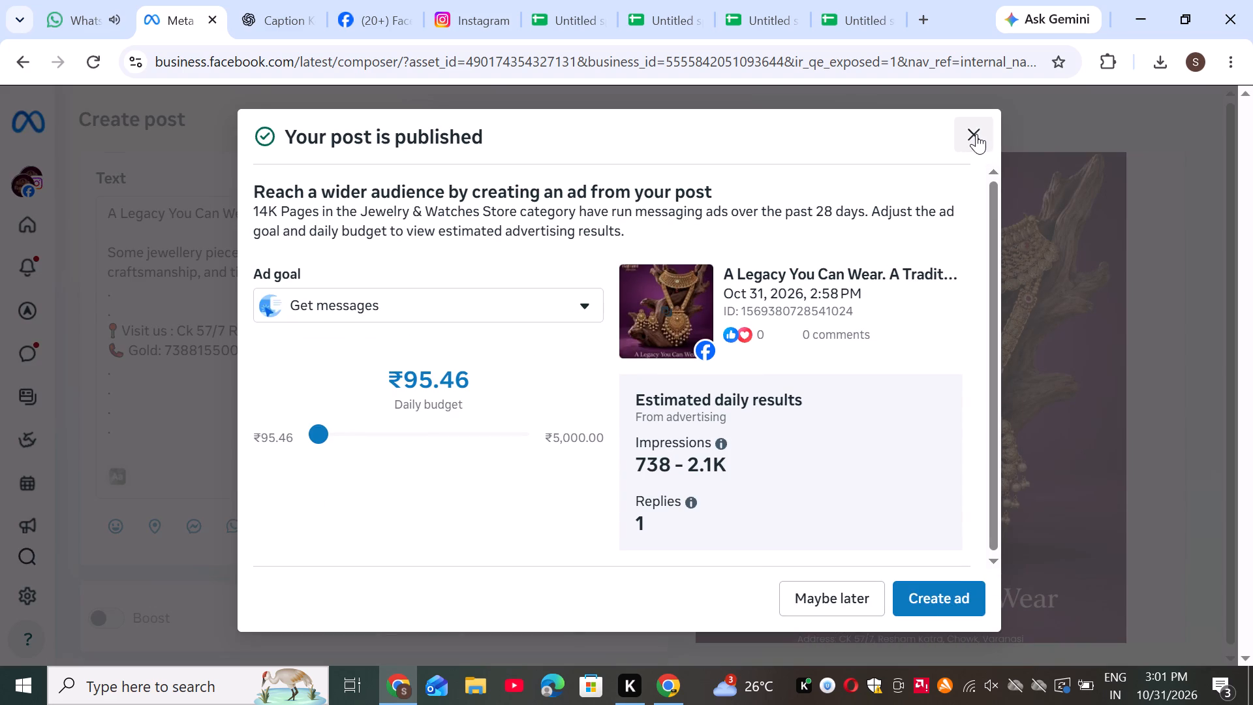
{"action": "left_click", "coordinate": [976, 134]}
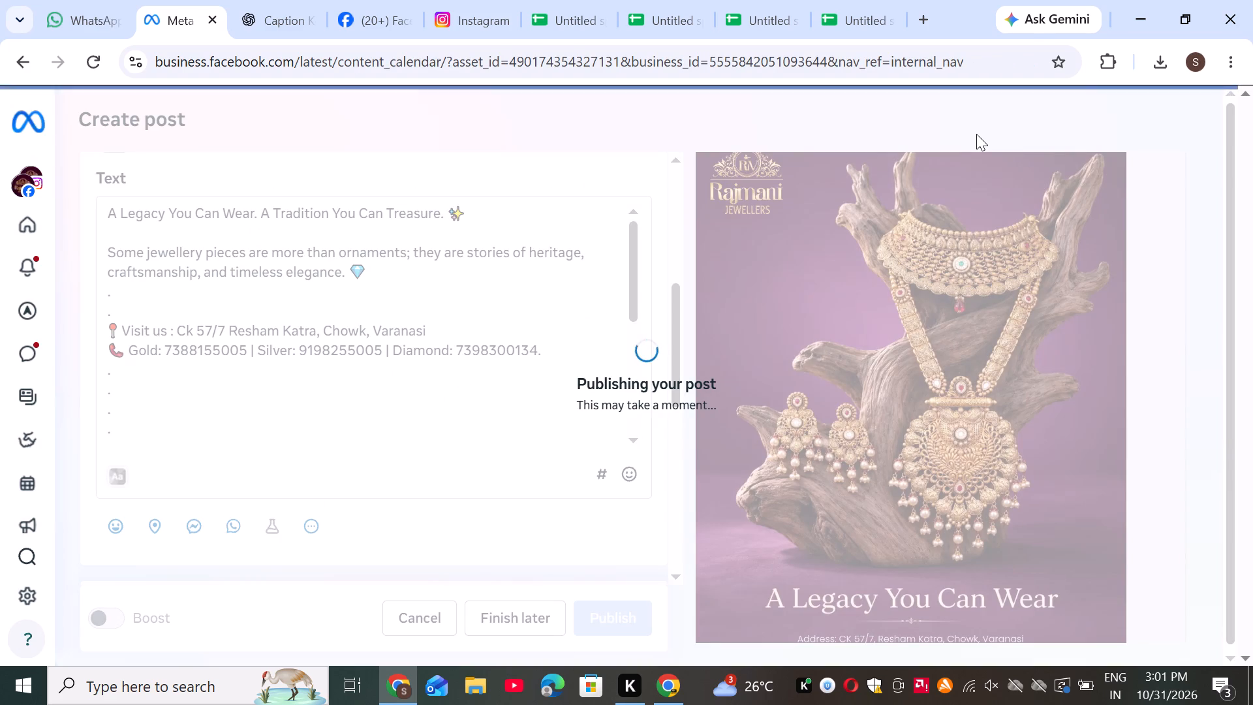
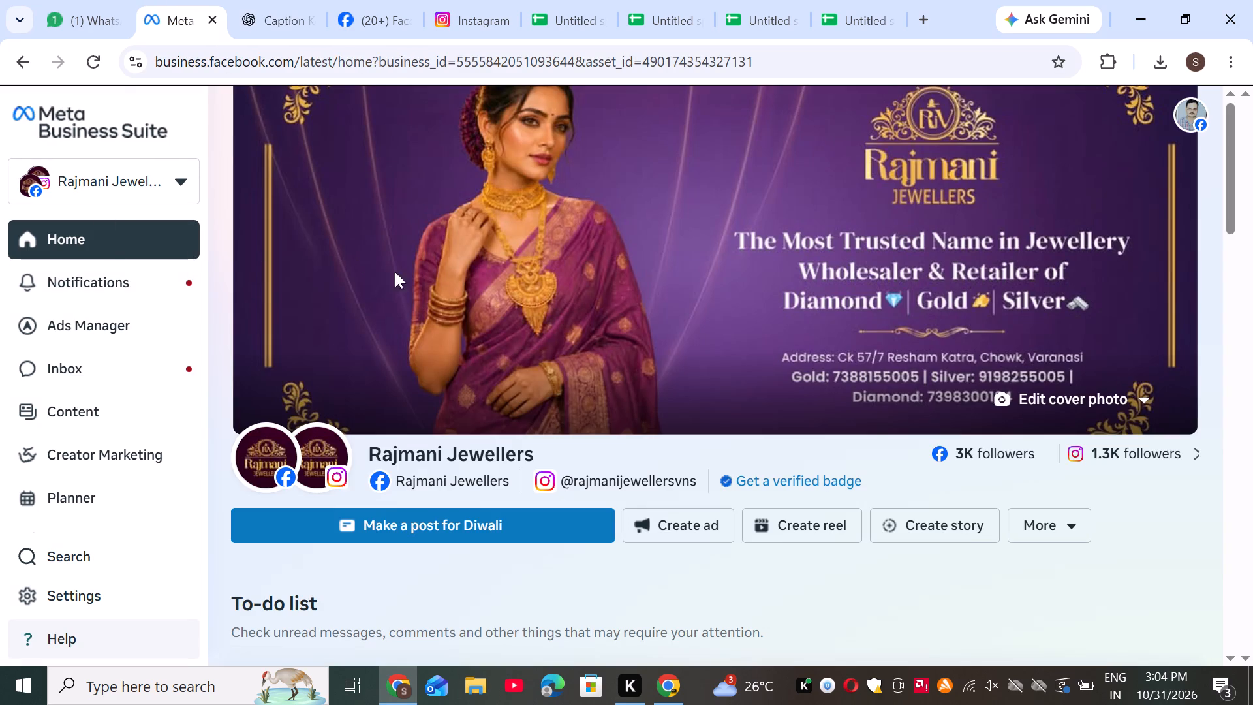
Reload the Rajmani Jewellers business home page.
{"action": "left_click", "coordinate": [85, 66]}
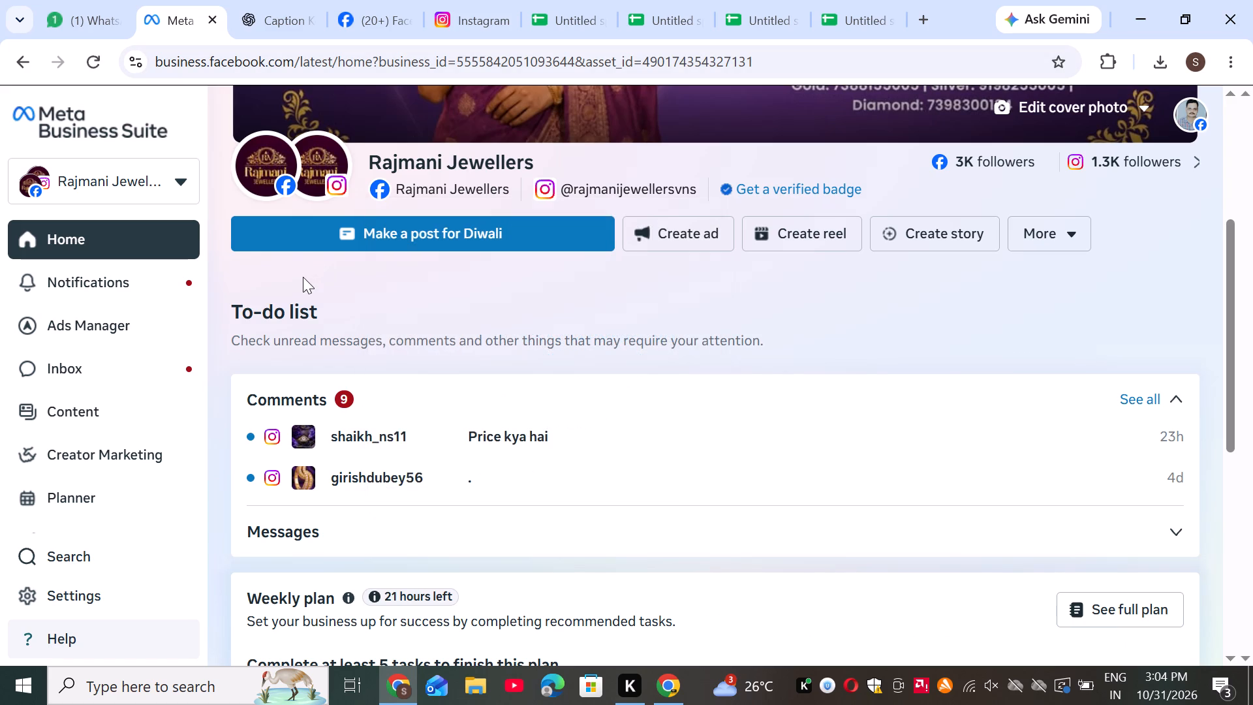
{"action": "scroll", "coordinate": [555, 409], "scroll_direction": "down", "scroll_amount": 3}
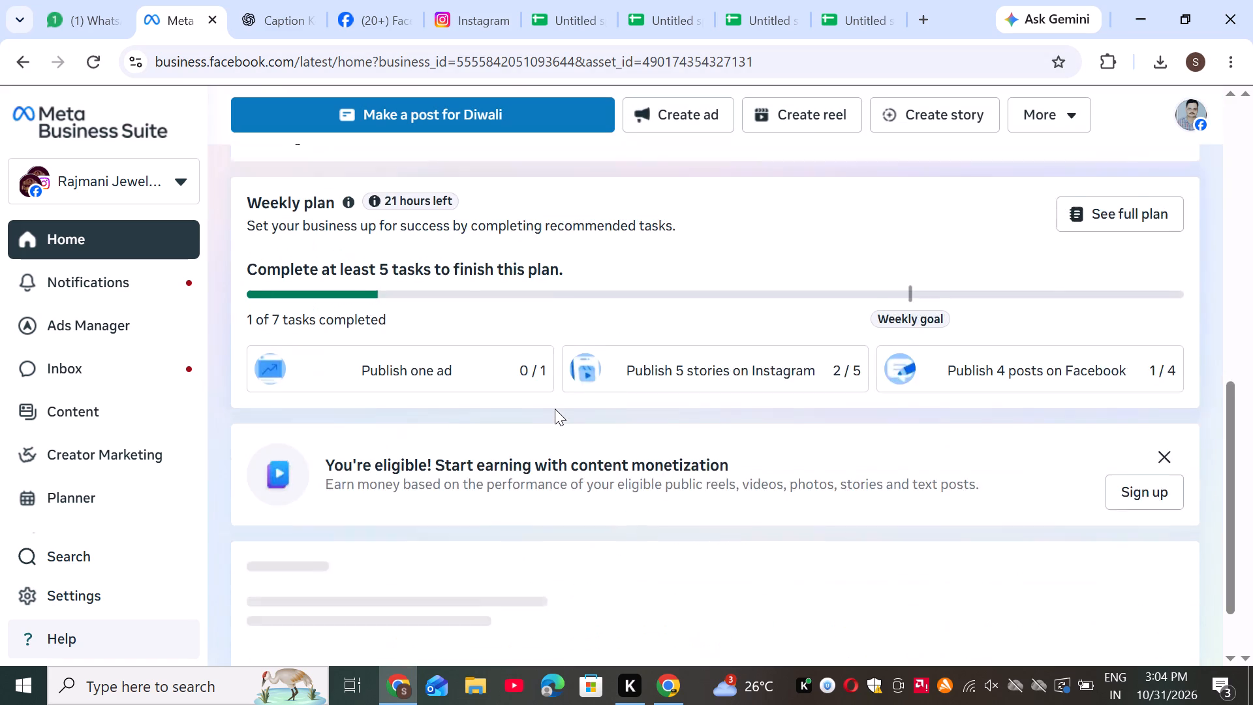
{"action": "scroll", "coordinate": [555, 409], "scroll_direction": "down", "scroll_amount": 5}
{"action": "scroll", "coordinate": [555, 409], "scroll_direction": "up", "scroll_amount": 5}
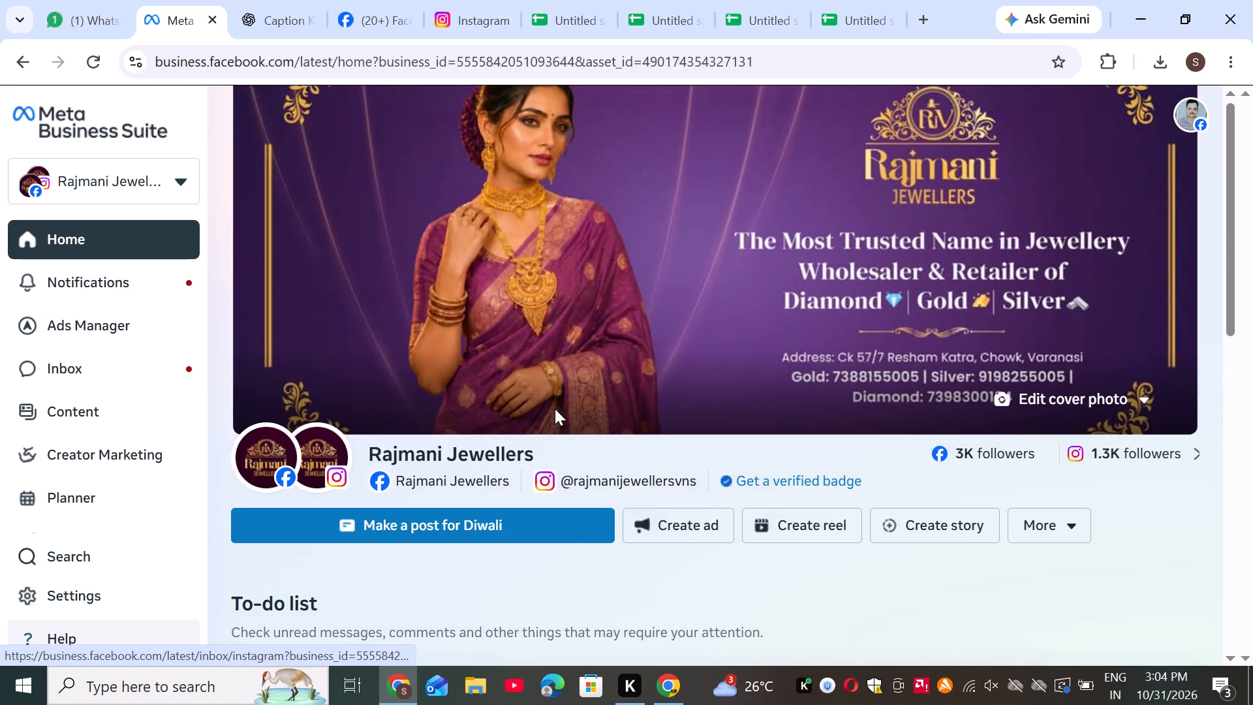
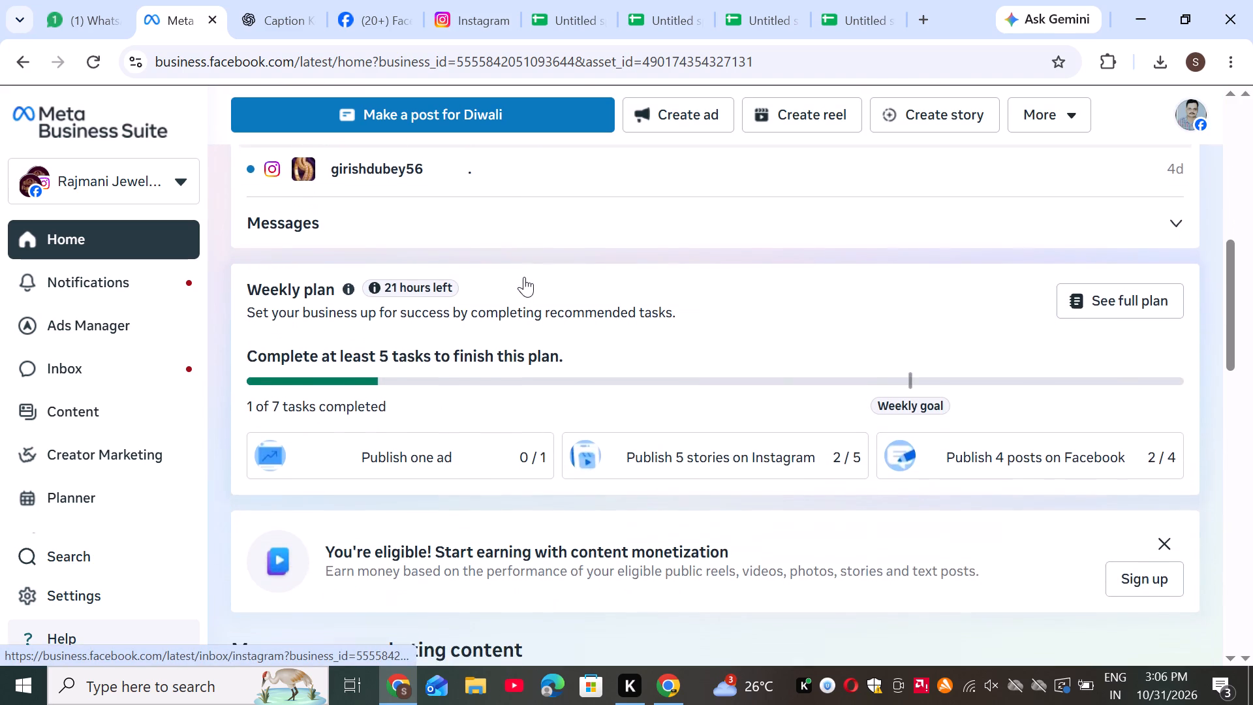
Start a new post for Rajmani Jewellers and attach the second of today's purple Dhanteras images from the Downloads folder.
{"action": "scroll", "coordinate": [524, 277], "scroll_direction": "down", "scroll_amount": 2}
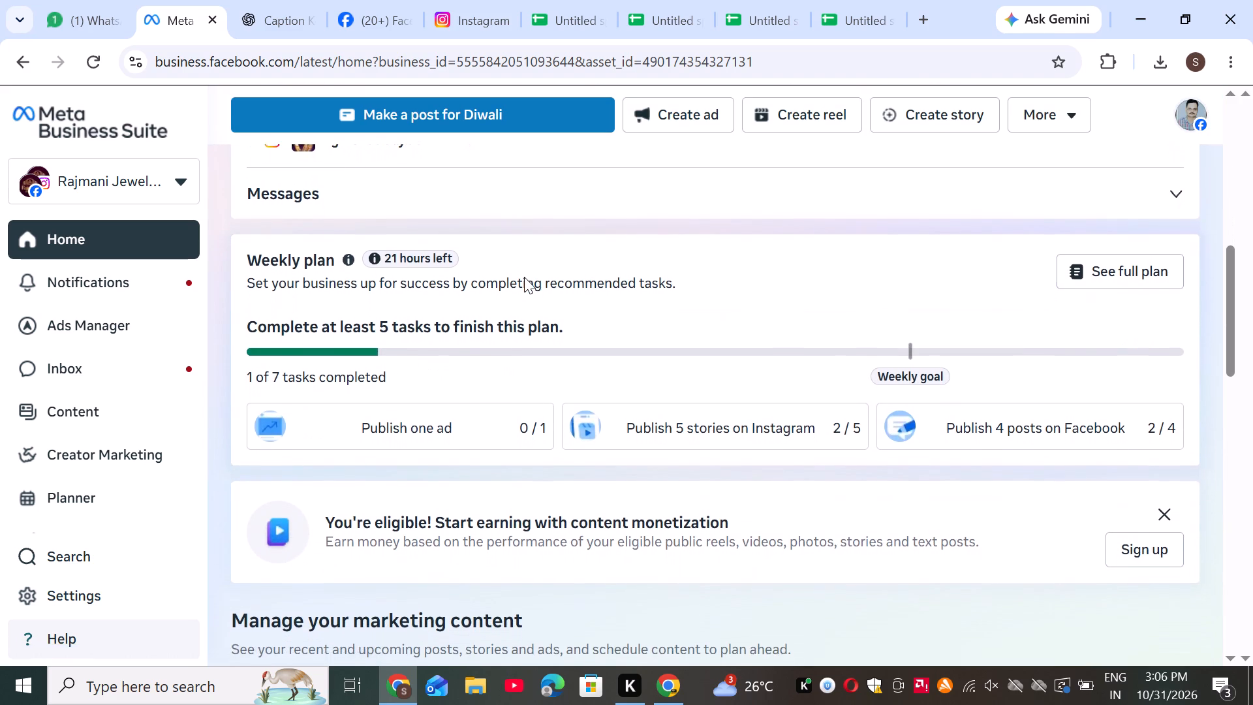
{"action": "scroll", "coordinate": [524, 277], "scroll_direction": "down", "scroll_amount": 2}
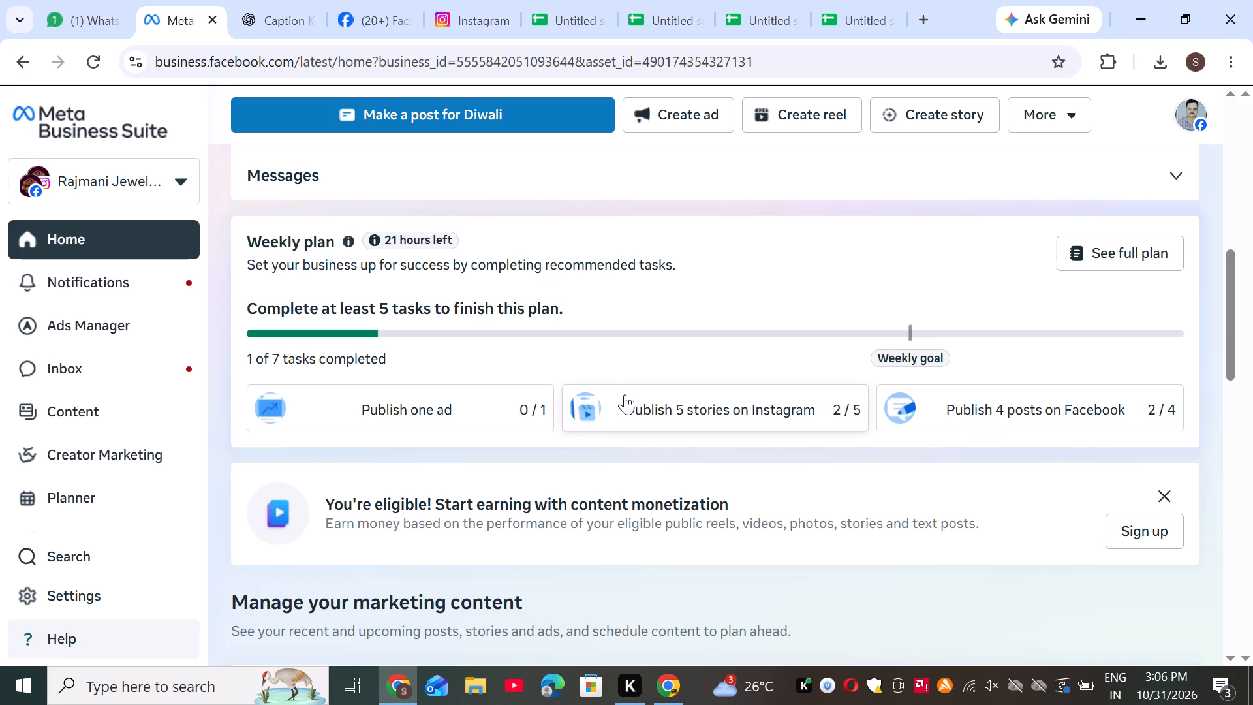
{"action": "scroll", "coordinate": [625, 395], "scroll_direction": "up", "scroll_amount": 7}
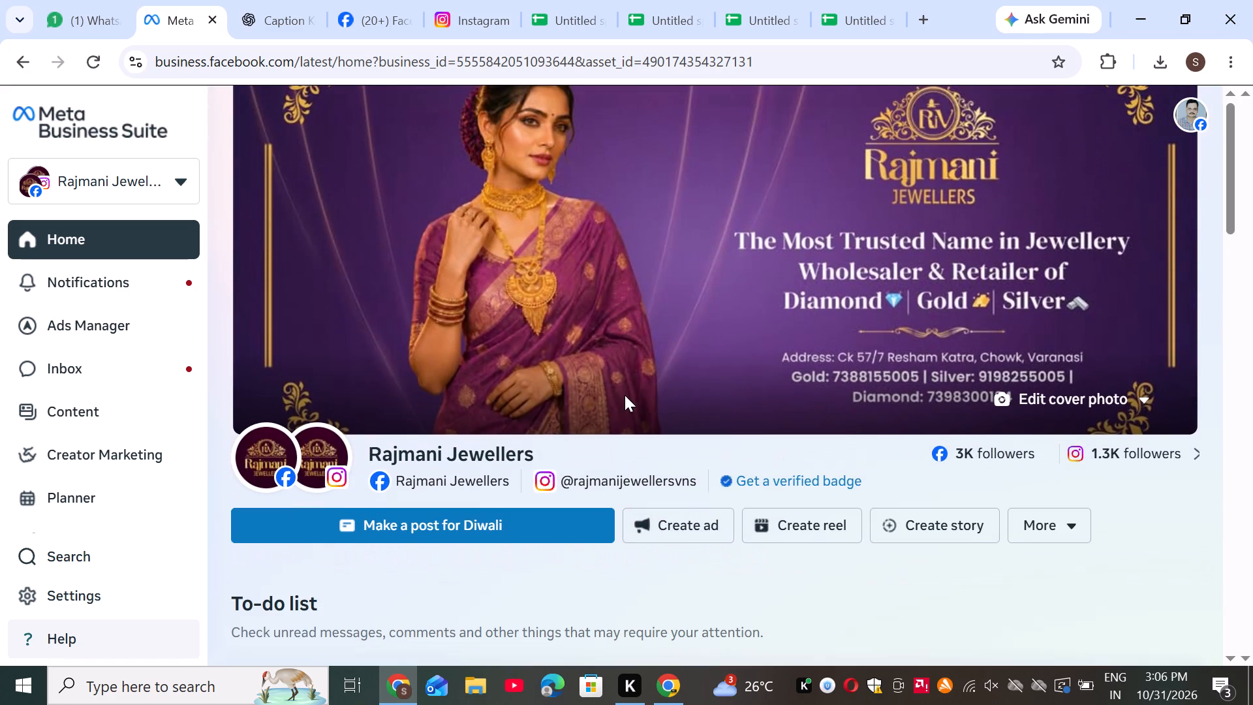
{"action": "scroll", "coordinate": [625, 395], "scroll_direction": "up", "scroll_amount": 2}
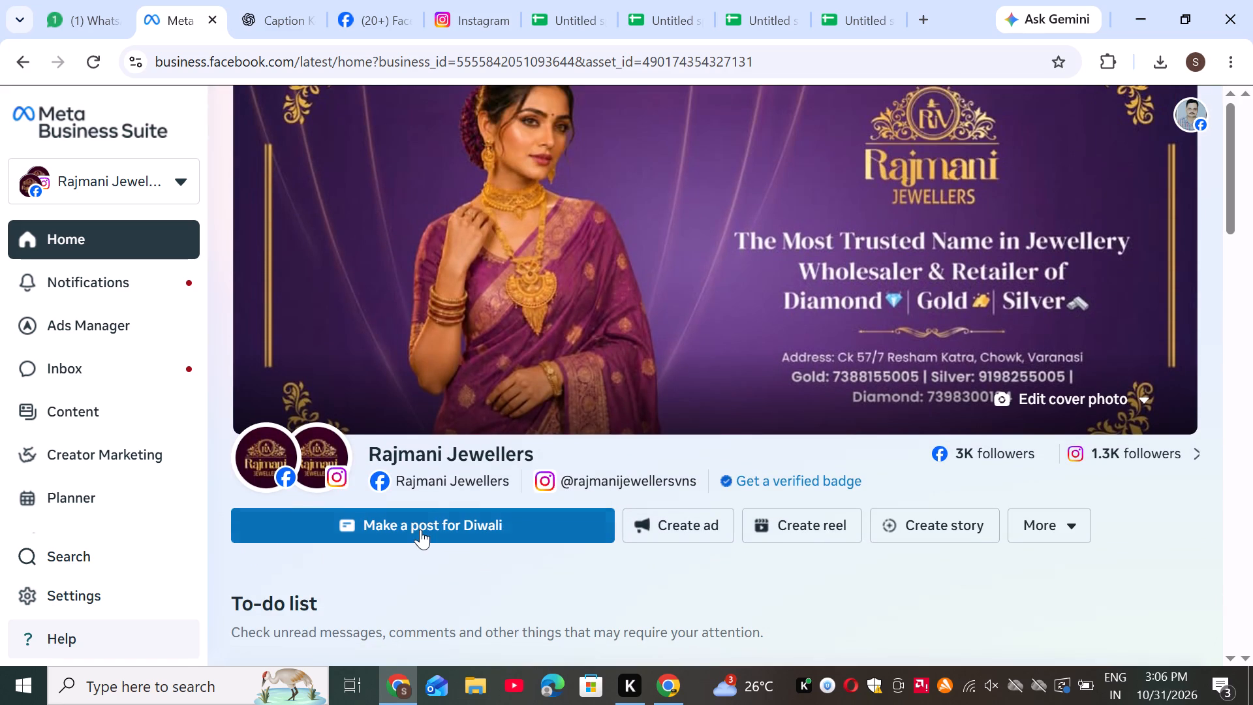
{"action": "left_click", "coordinate": [419, 529]}
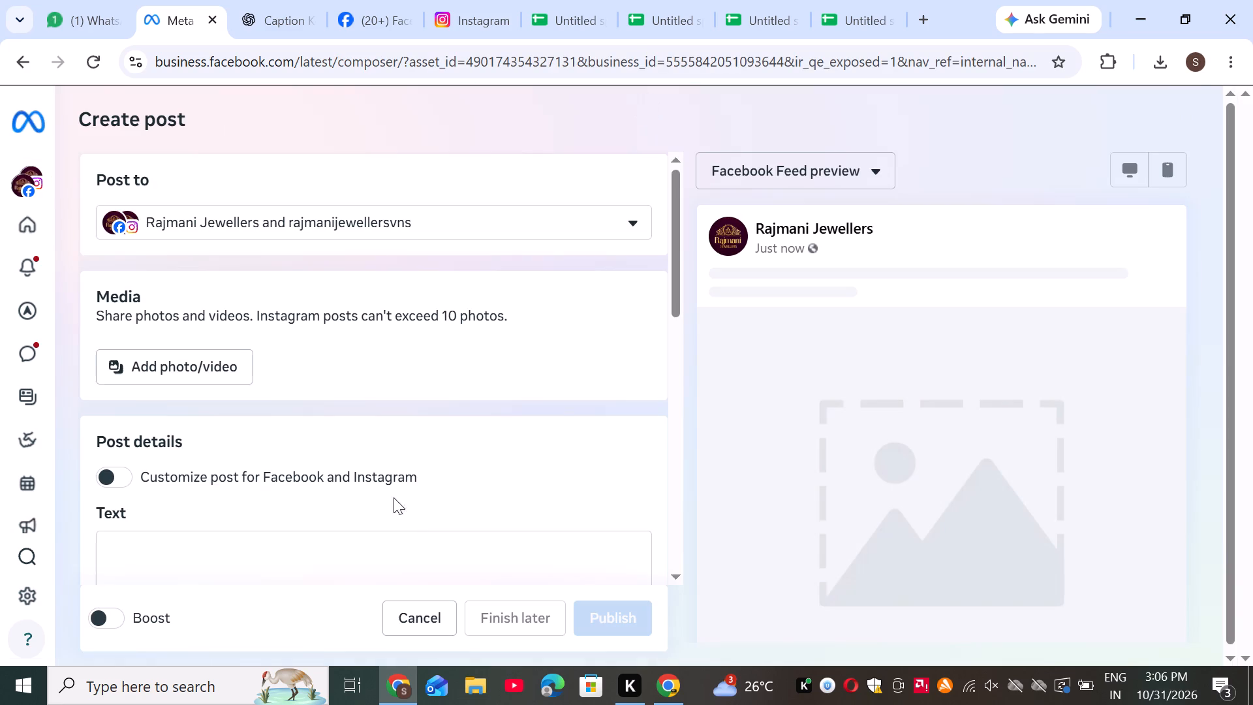
{"action": "left_click", "coordinate": [140, 360]}
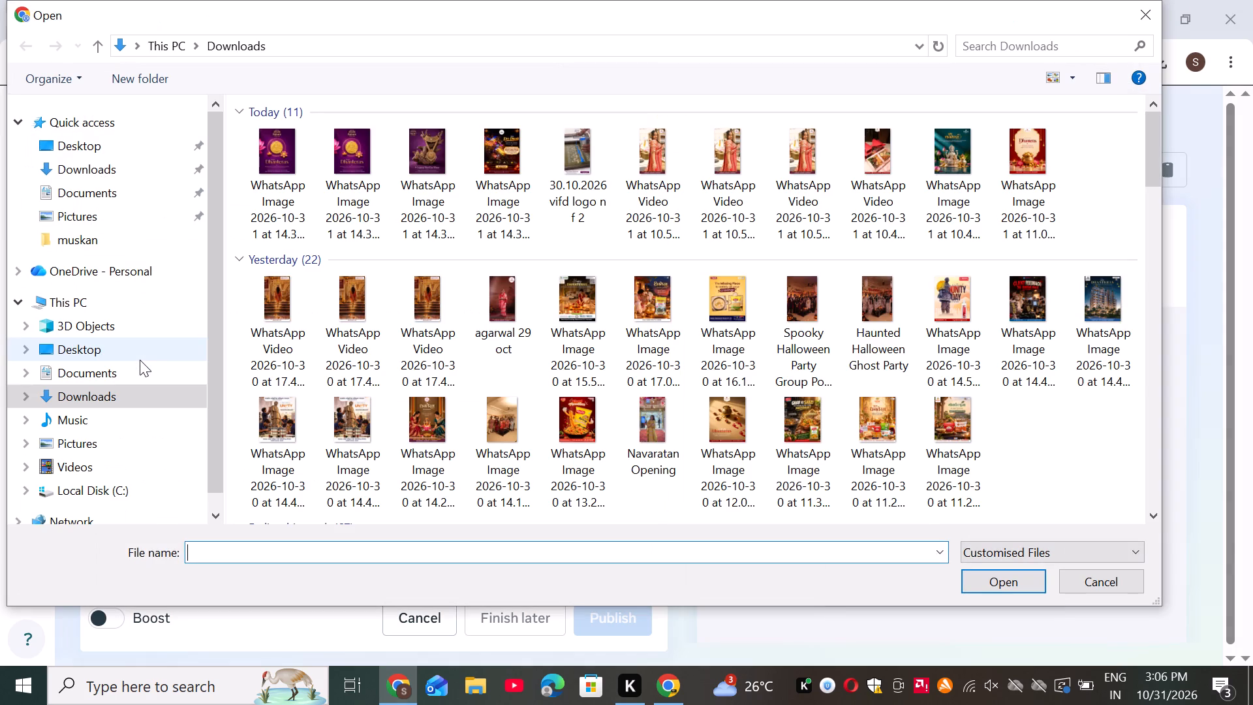
{"action": "double_click", "coordinate": [344, 159]}
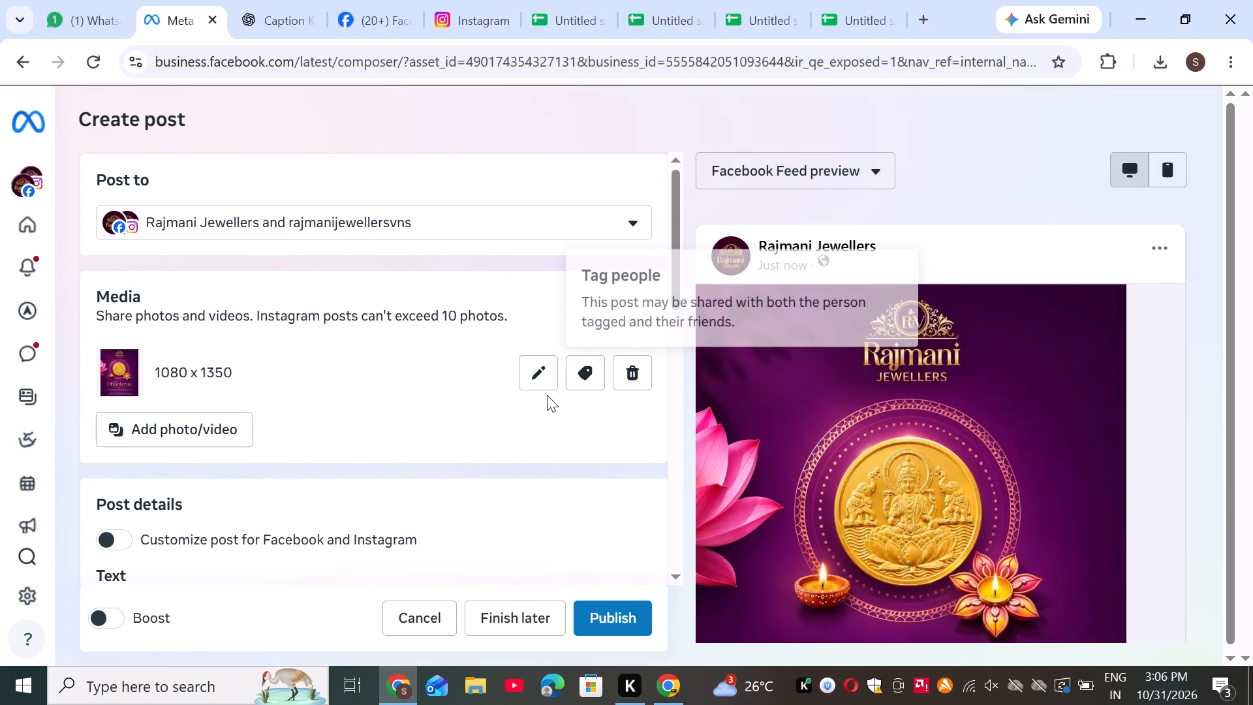
Add the copied Dhanteras caption to the post's text.
{"action": "scroll", "coordinate": [547, 395], "scroll_direction": "down", "scroll_amount": 4}
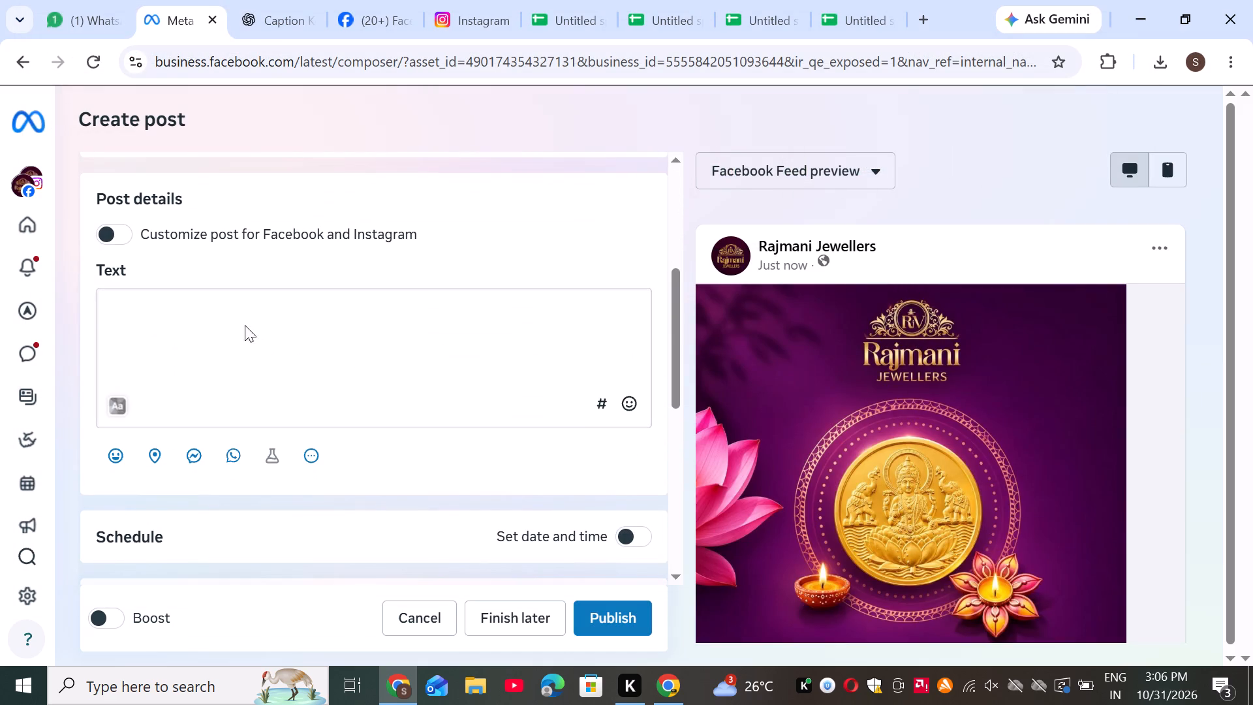
Paste the copied Dhanteras caption into the post's text field.
{"action": "left_click", "coordinate": [229, 300]}
{"action": "right_click", "coordinate": [229, 300]}
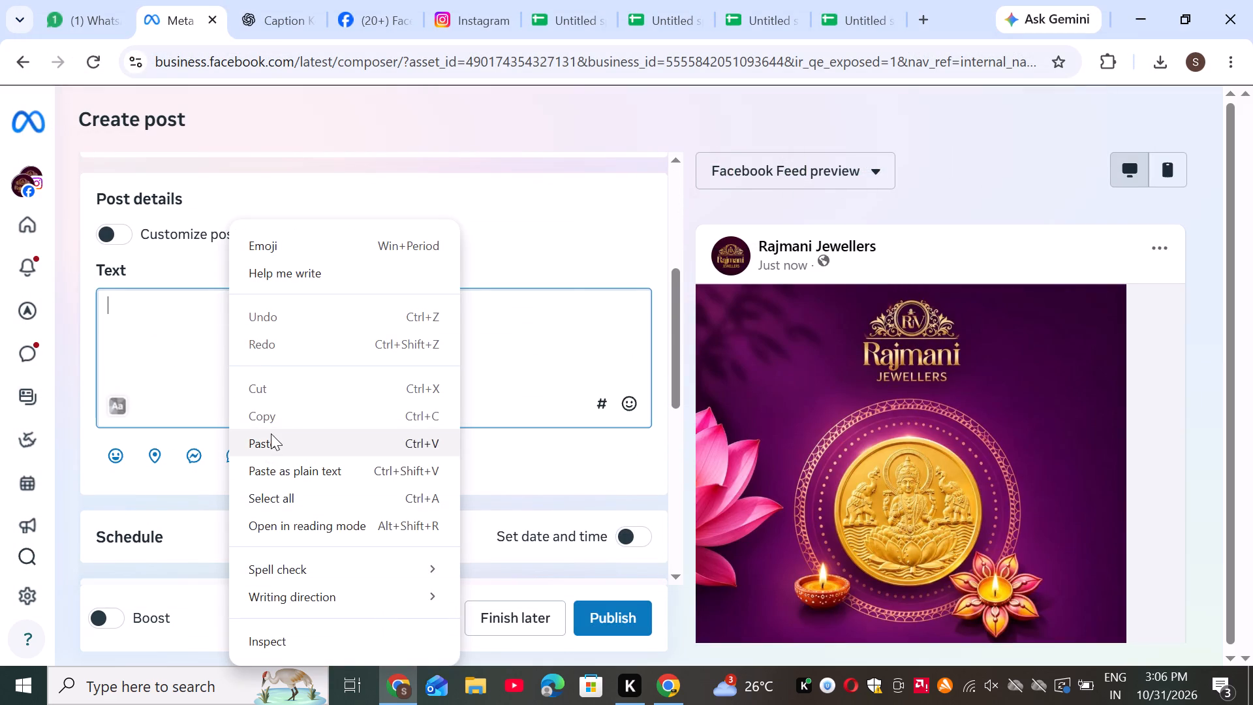
{"action": "left_click", "coordinate": [271, 437]}
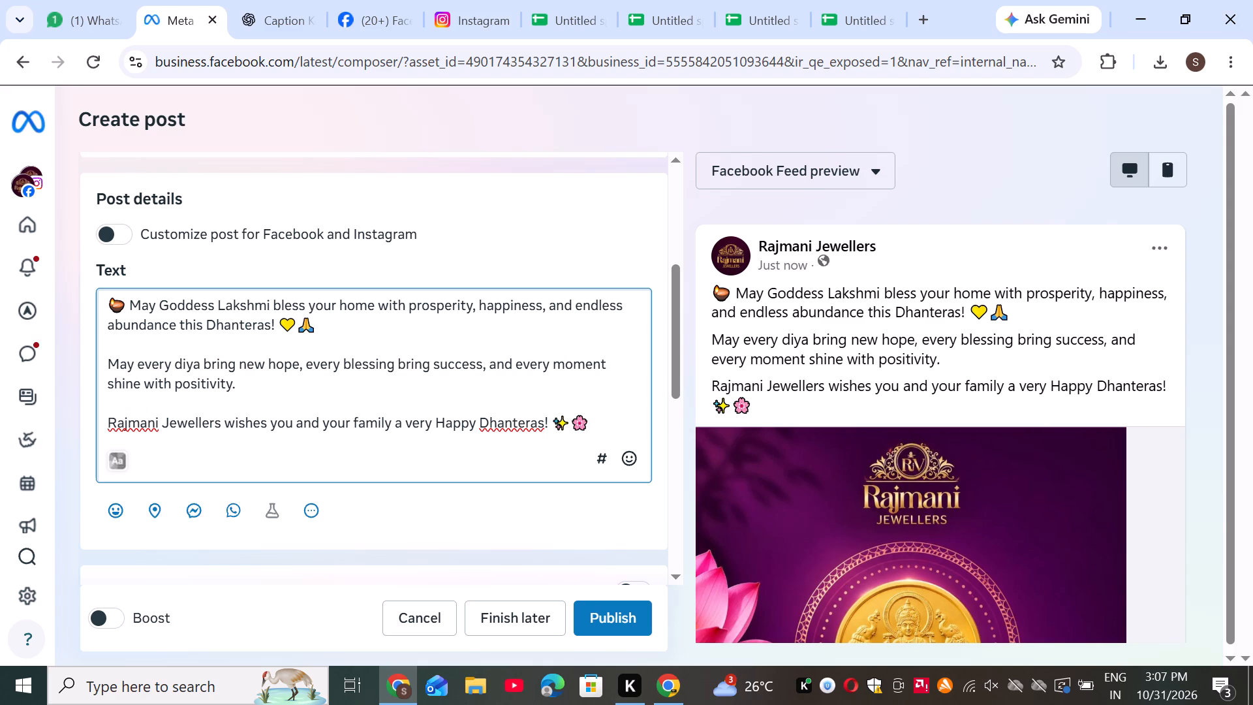
{"action": "scroll", "coordinate": [912, 469], "scroll_direction": "down", "scroll_amount": 2}
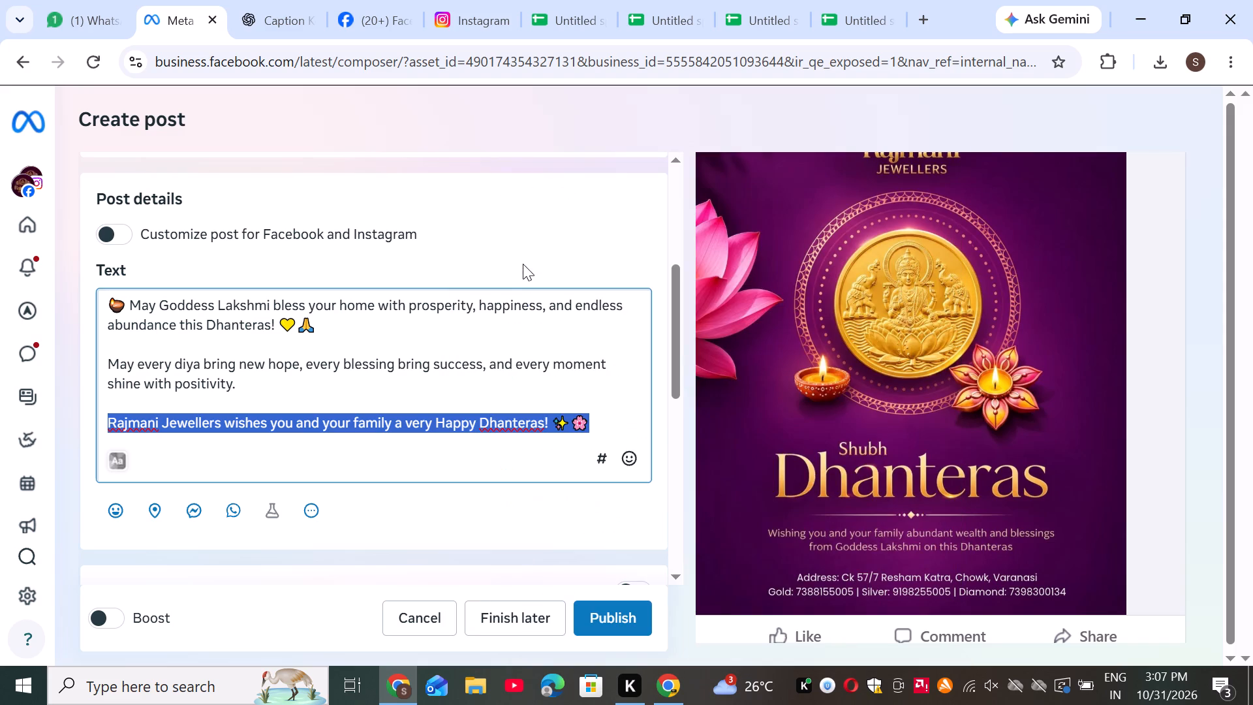
{"action": "left_click", "coordinate": [111, 304]}
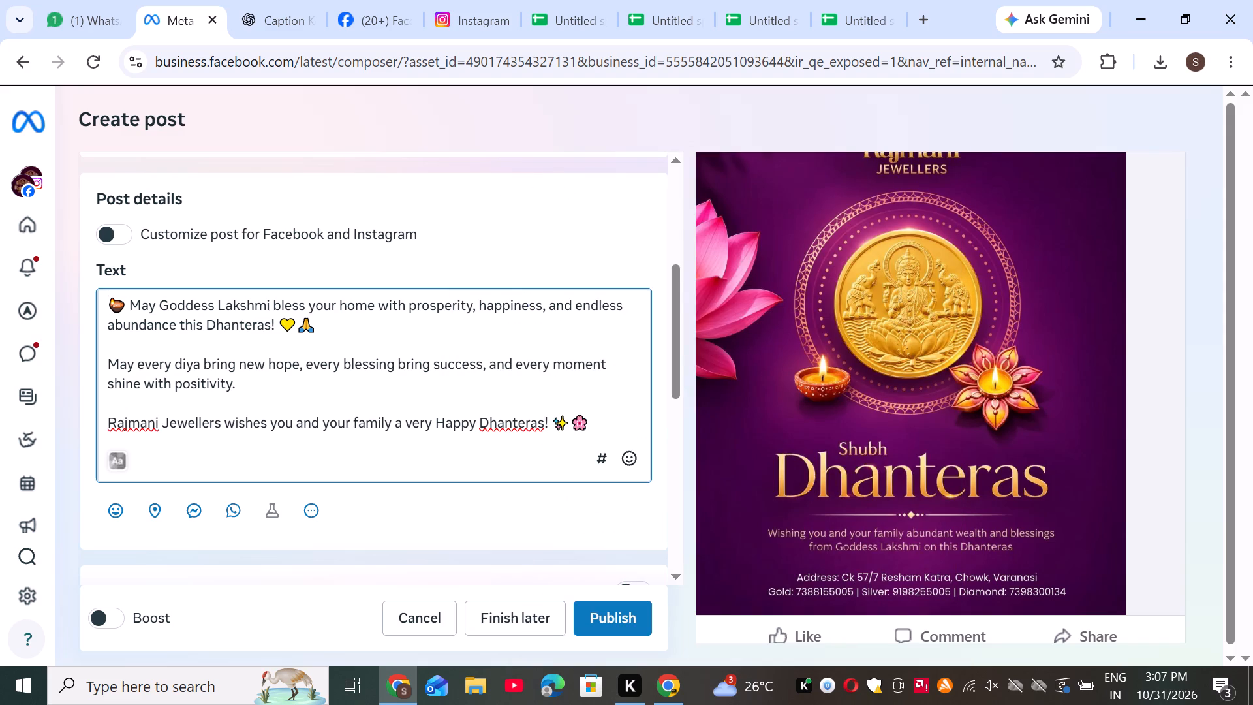
{"action": "key", "text": "Return"}
{"action": "key", "text": "Return"}
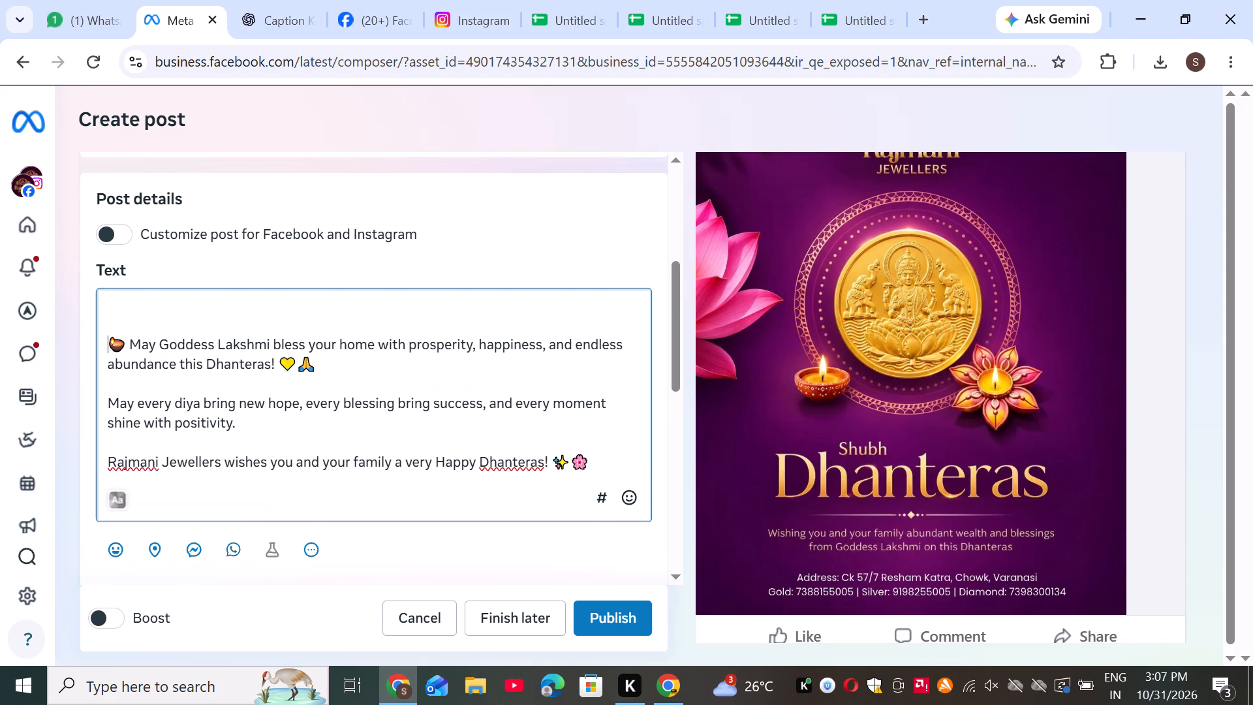
{"action": "left_click", "coordinate": [116, 300]}
{"action": "right_click", "coordinate": [116, 300]}
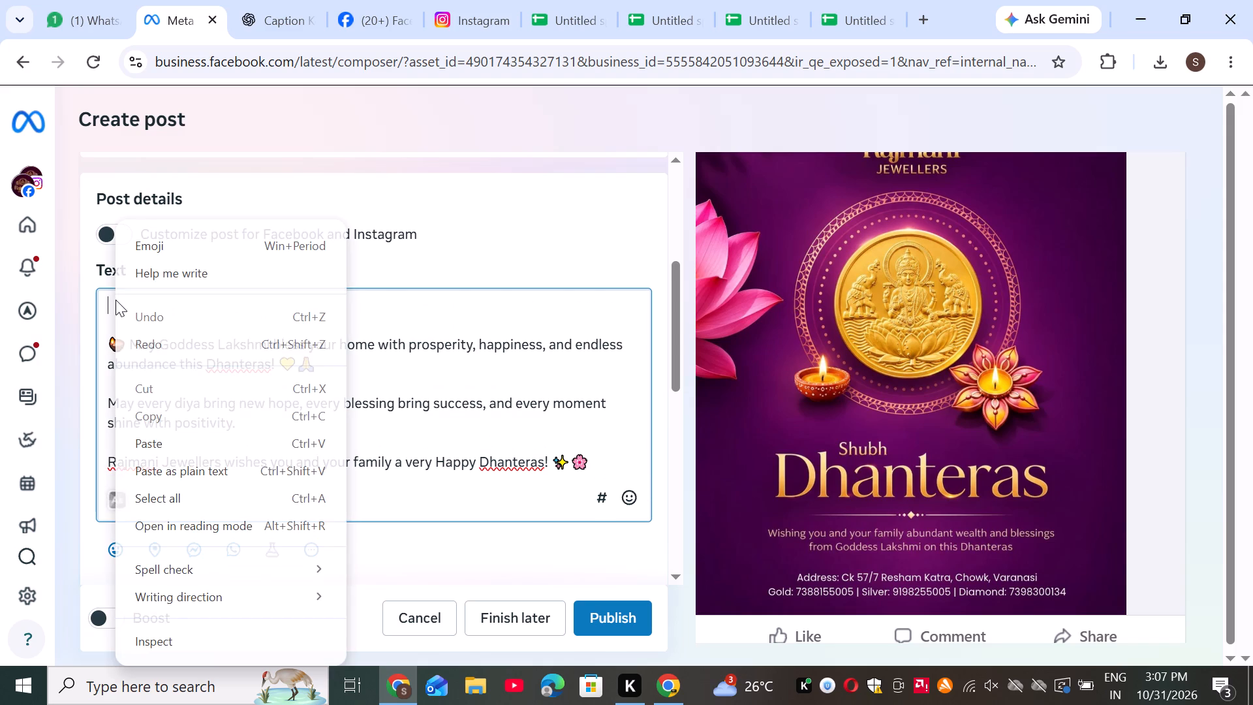
{"action": "left_click", "coordinate": [168, 448]}
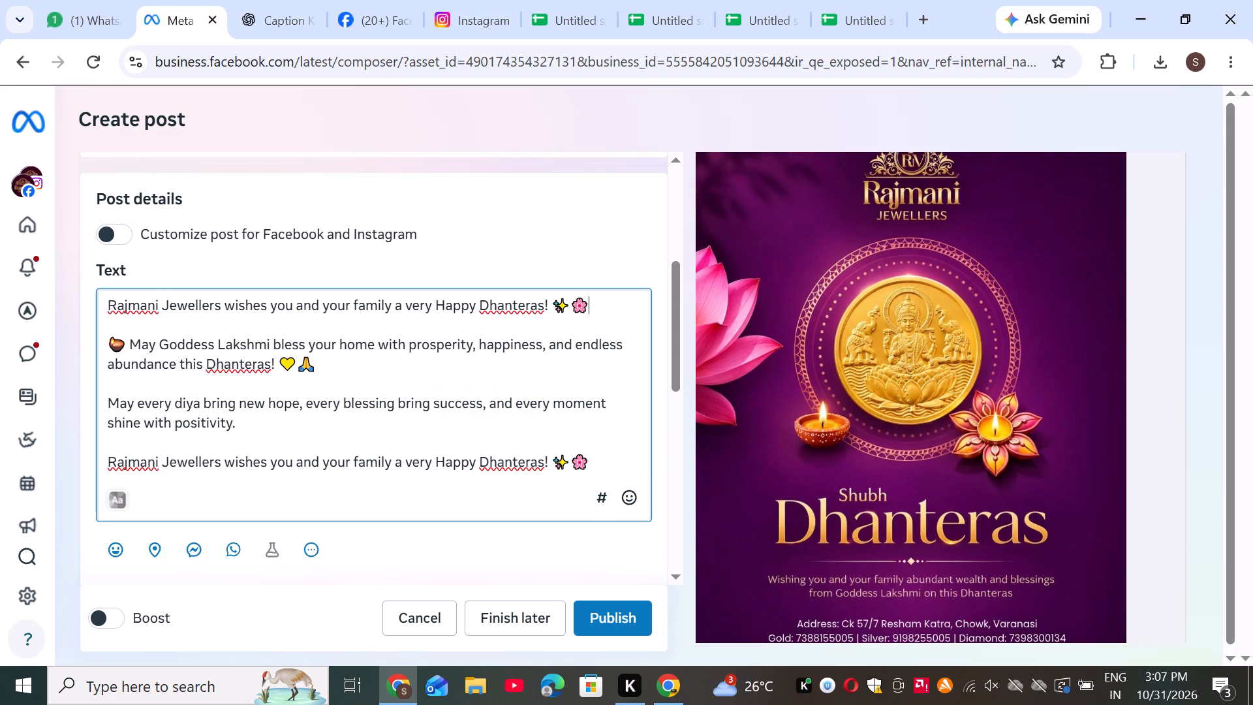
{"action": "left_click_drag", "start_coordinate": [108, 459], "coordinate": [478, 456]}
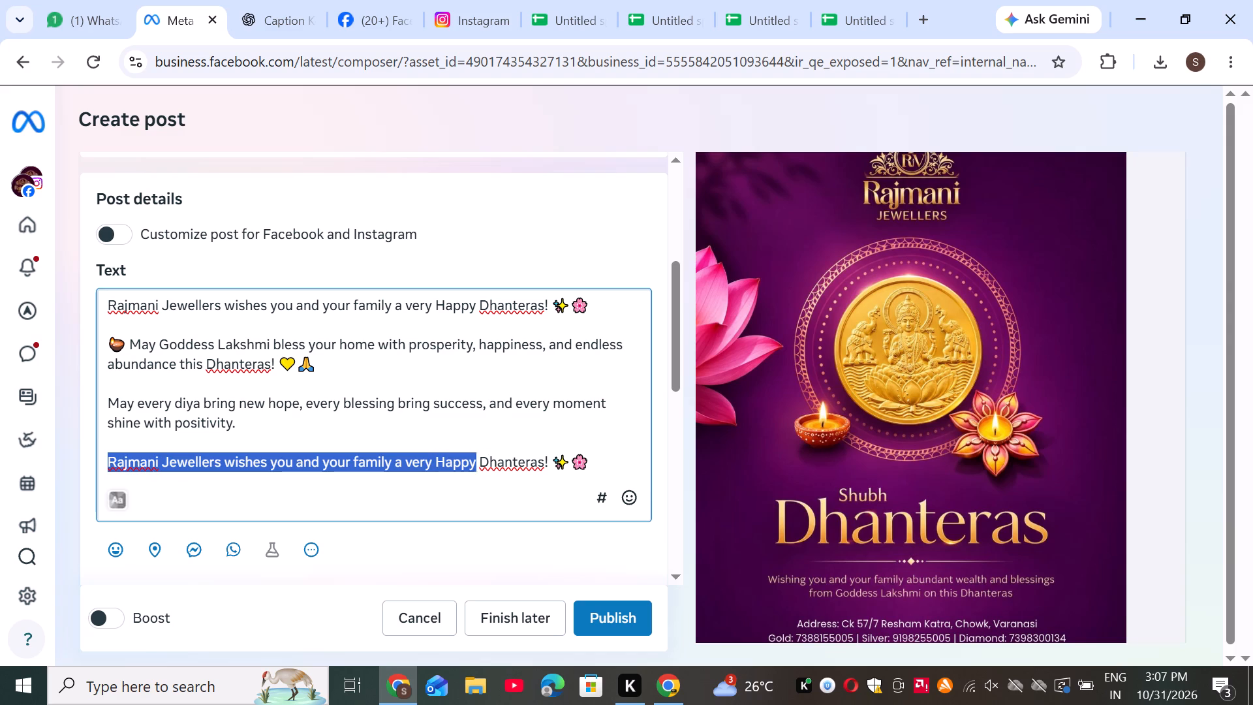
{"action": "left_click_drag", "start_coordinate": [478, 456], "coordinate": [635, 458]}
{"action": "key", "text": "space"}
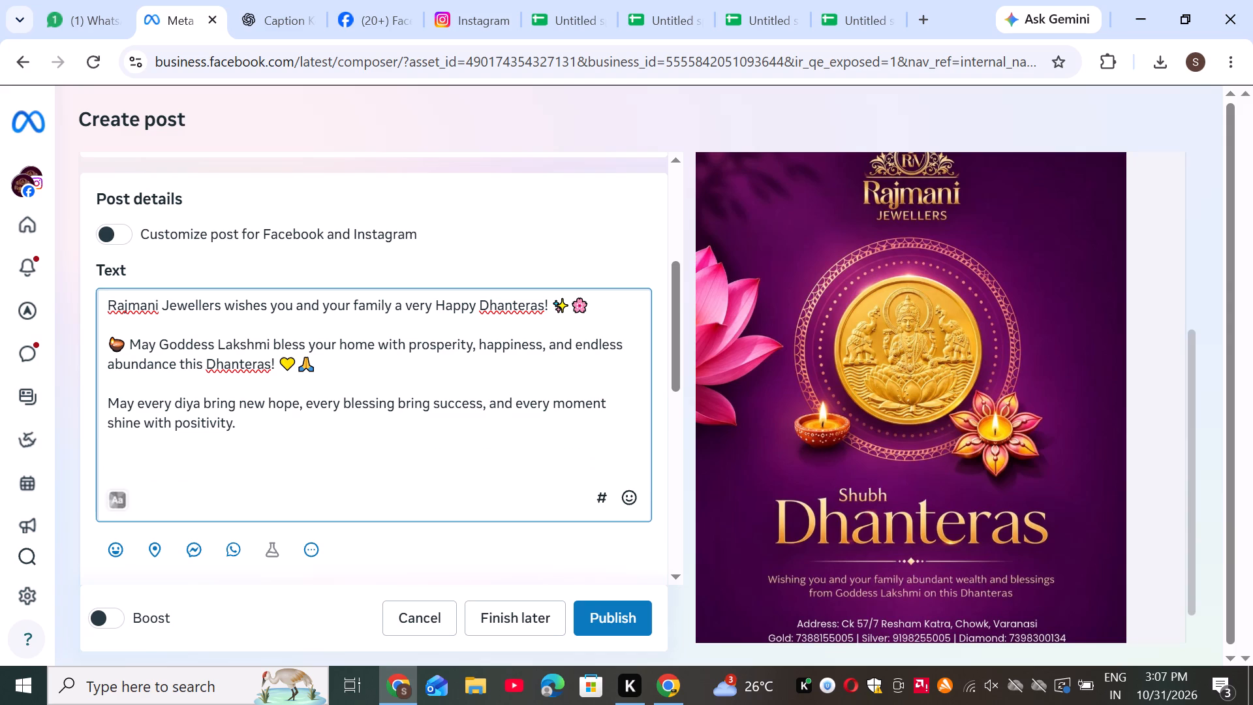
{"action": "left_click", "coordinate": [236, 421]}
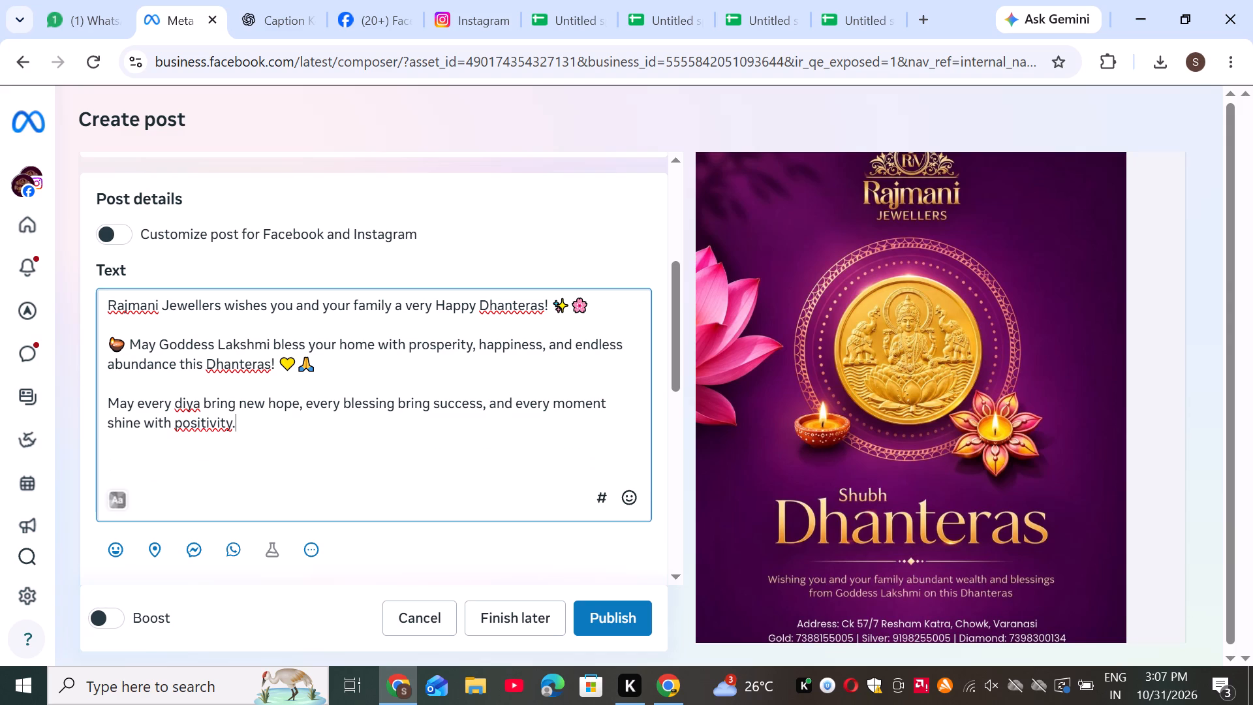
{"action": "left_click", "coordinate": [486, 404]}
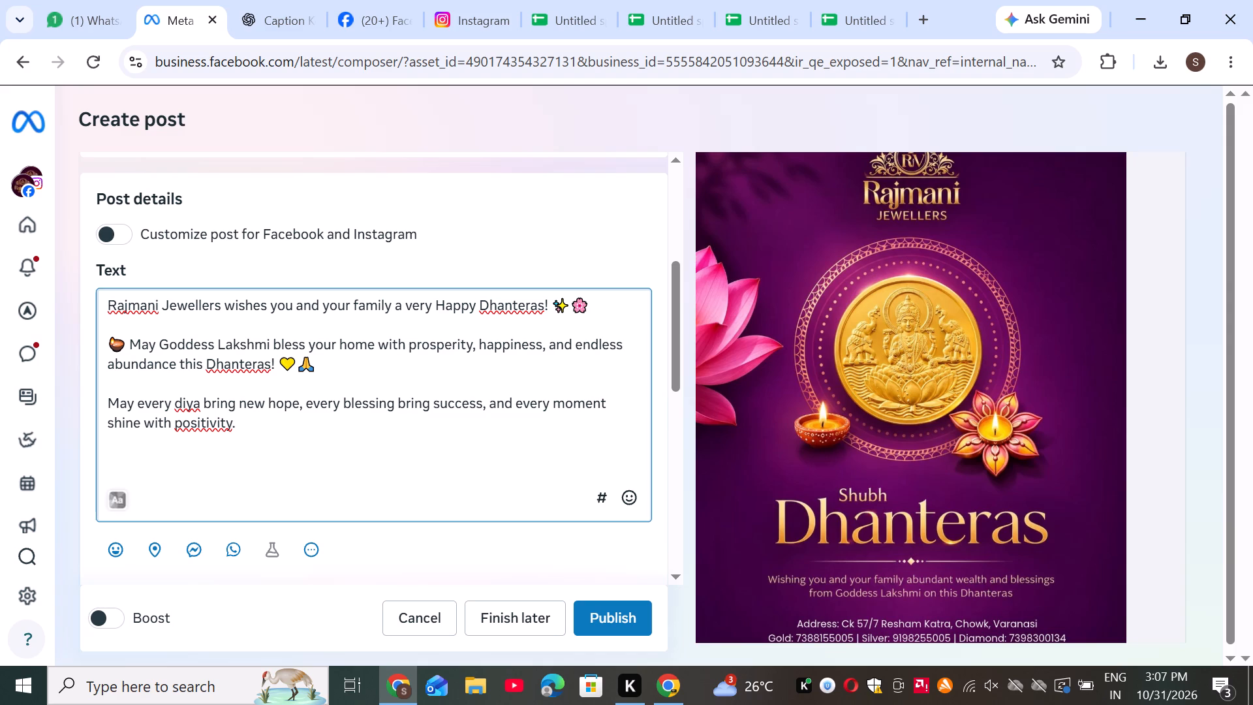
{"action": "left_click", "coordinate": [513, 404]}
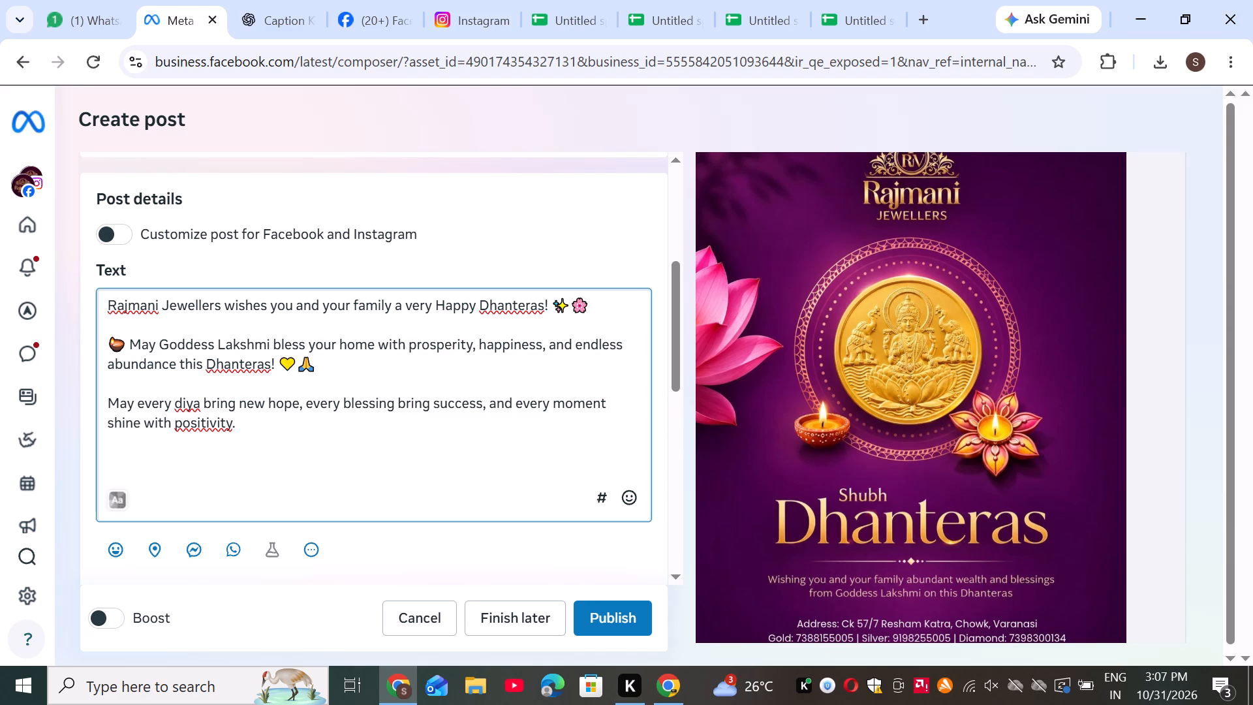
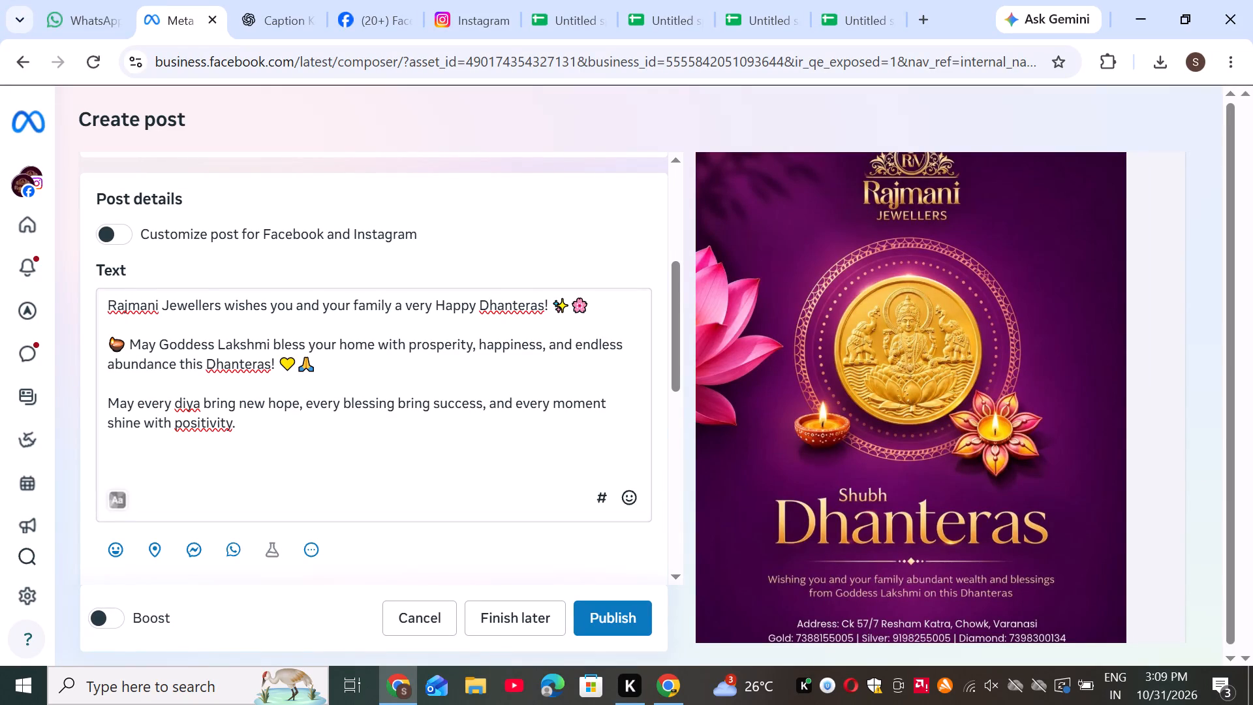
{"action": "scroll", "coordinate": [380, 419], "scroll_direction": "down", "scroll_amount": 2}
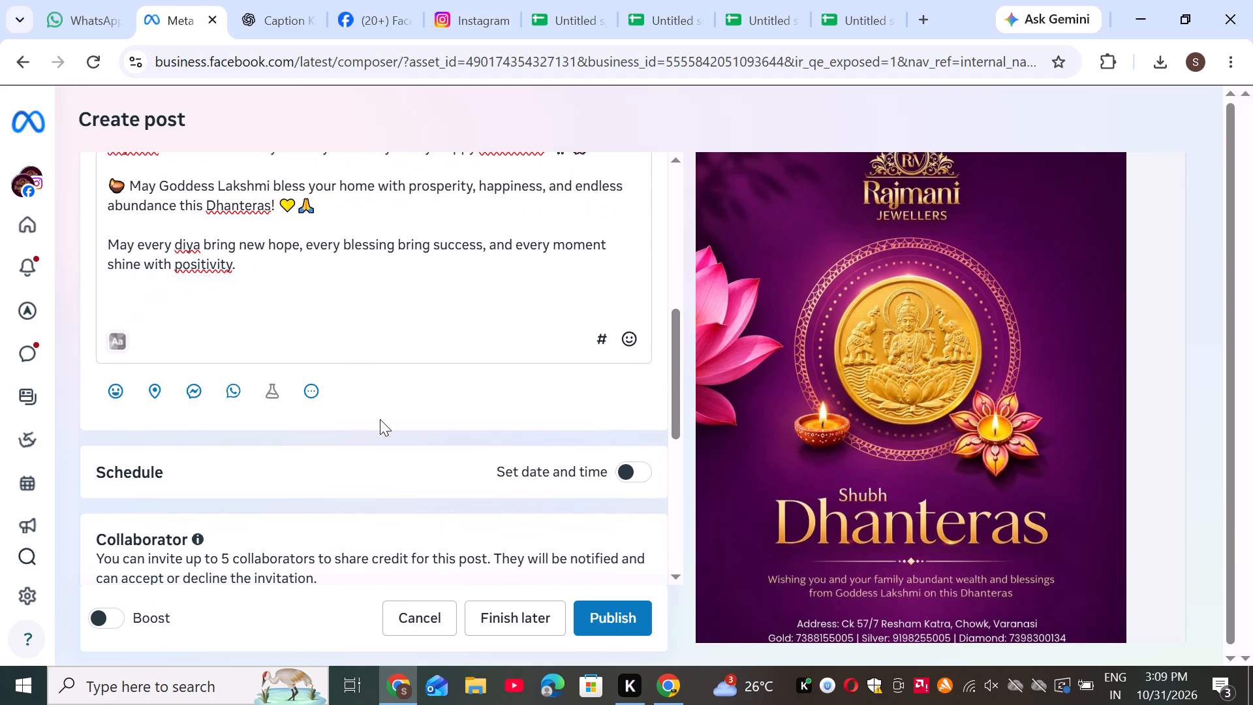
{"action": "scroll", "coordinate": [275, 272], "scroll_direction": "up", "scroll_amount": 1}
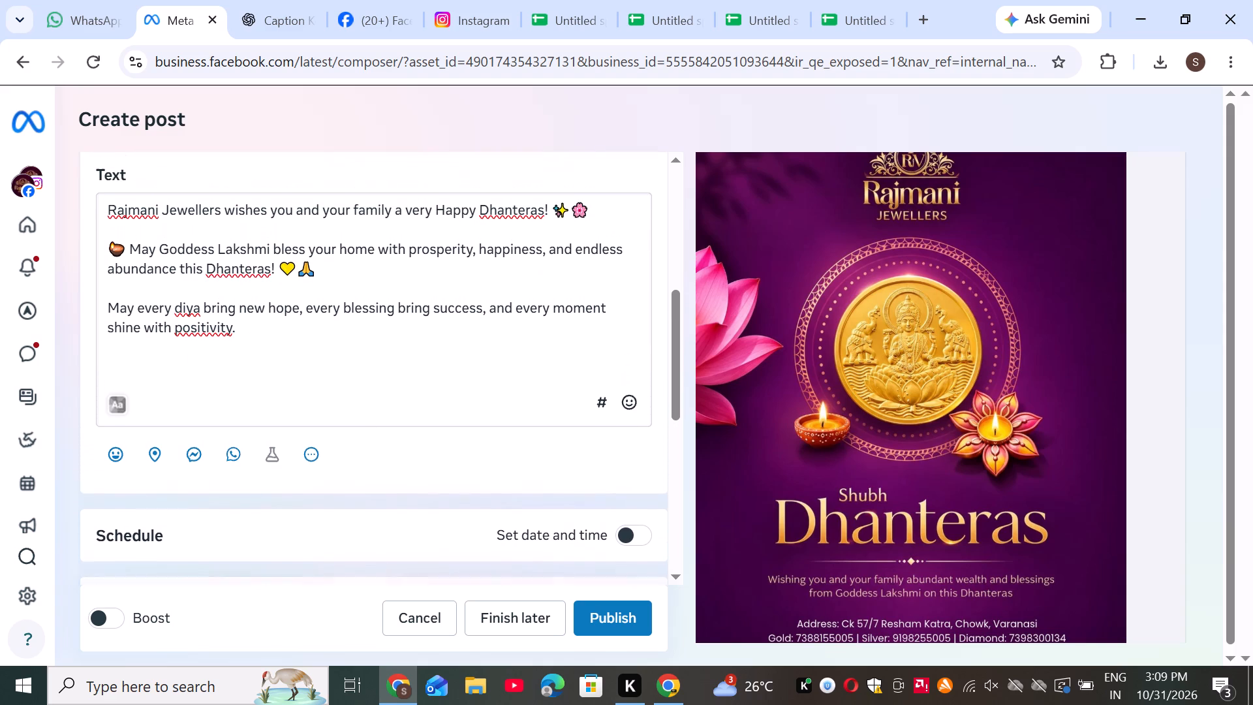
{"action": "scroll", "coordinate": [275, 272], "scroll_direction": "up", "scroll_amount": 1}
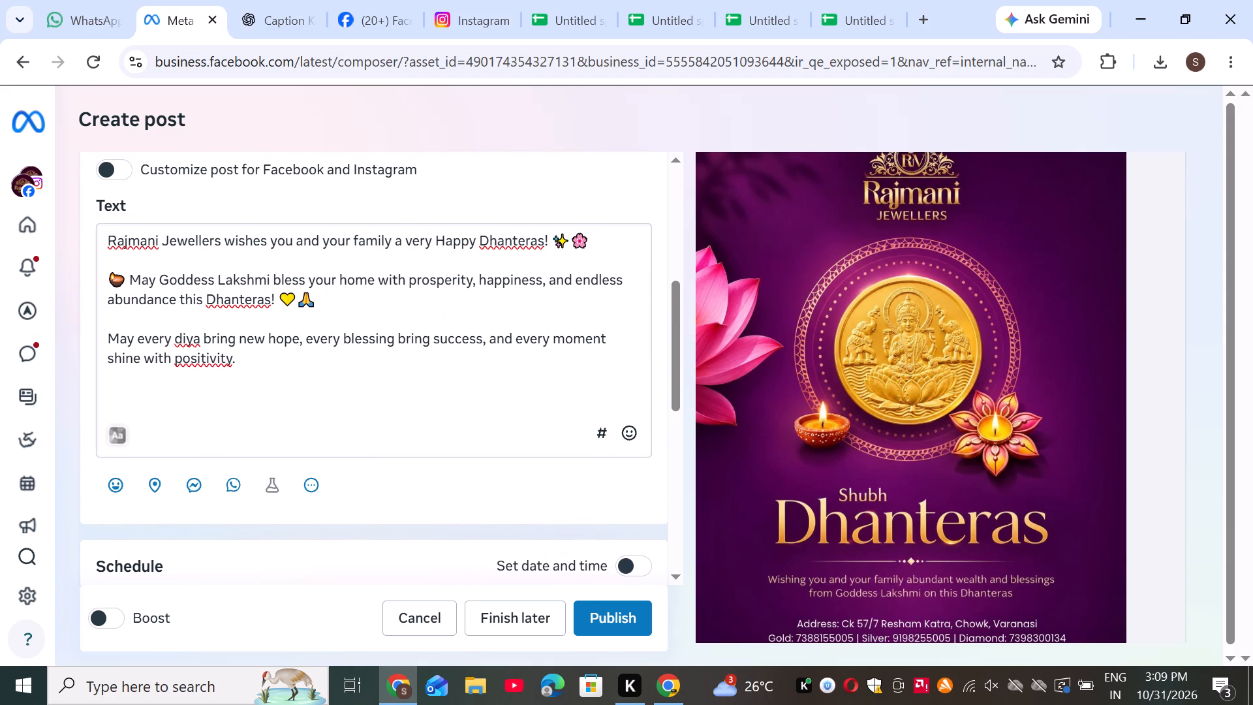
Delete the paragraph starting "May every diya bring new hope" and the blank line before it from the Dhanteras caption.
{"action": "left_click_drag", "start_coordinate": [108, 334], "coordinate": [240, 355]}
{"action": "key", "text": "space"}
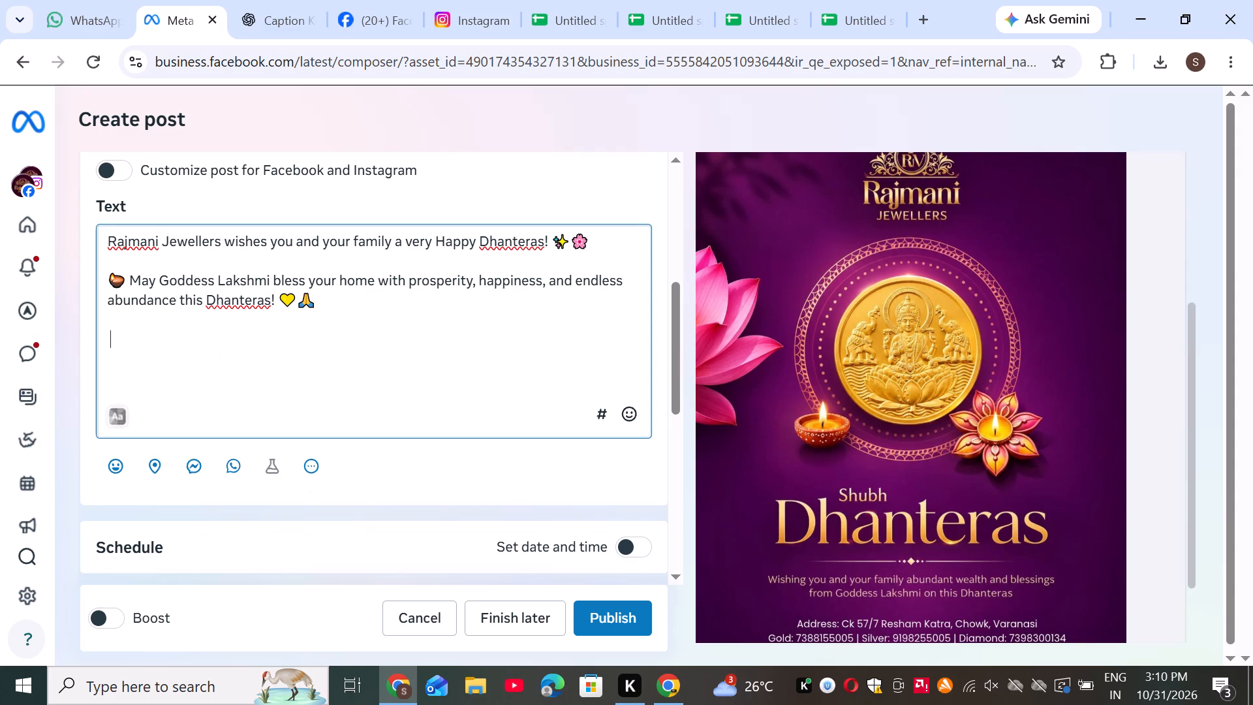
{"action": "key", "text": "BackSpace"}
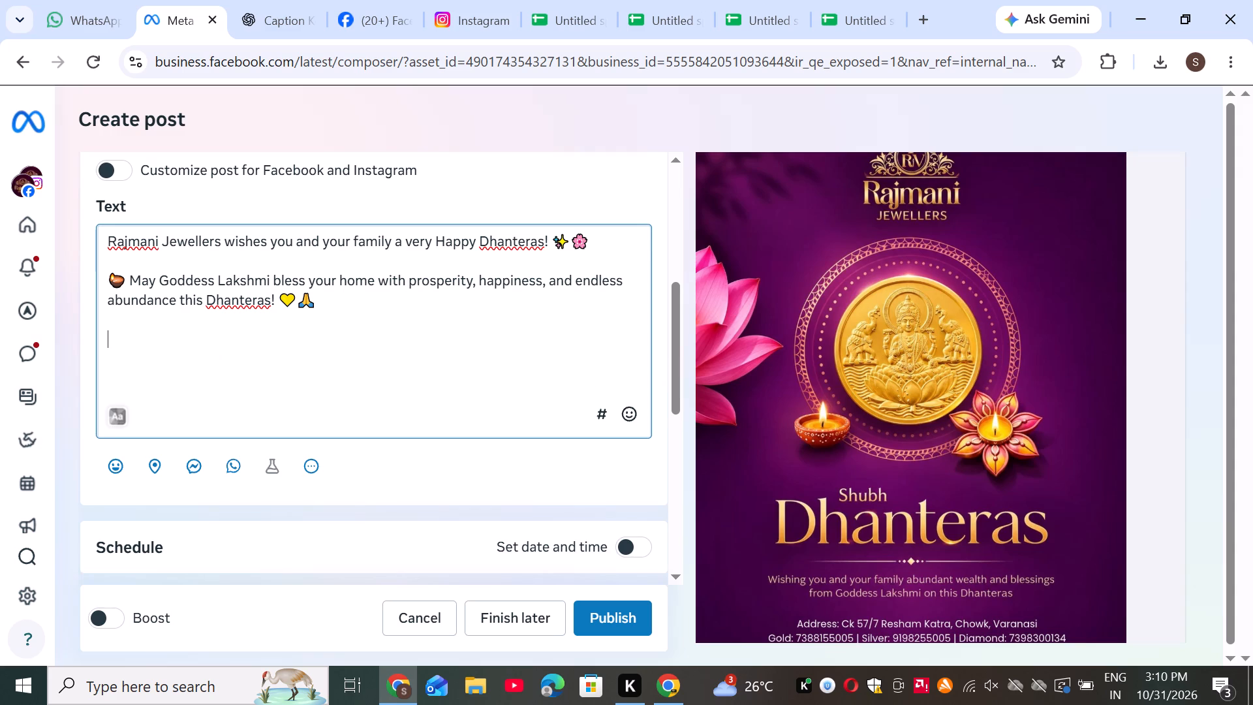
{"action": "key", "text": "BackSpace"}
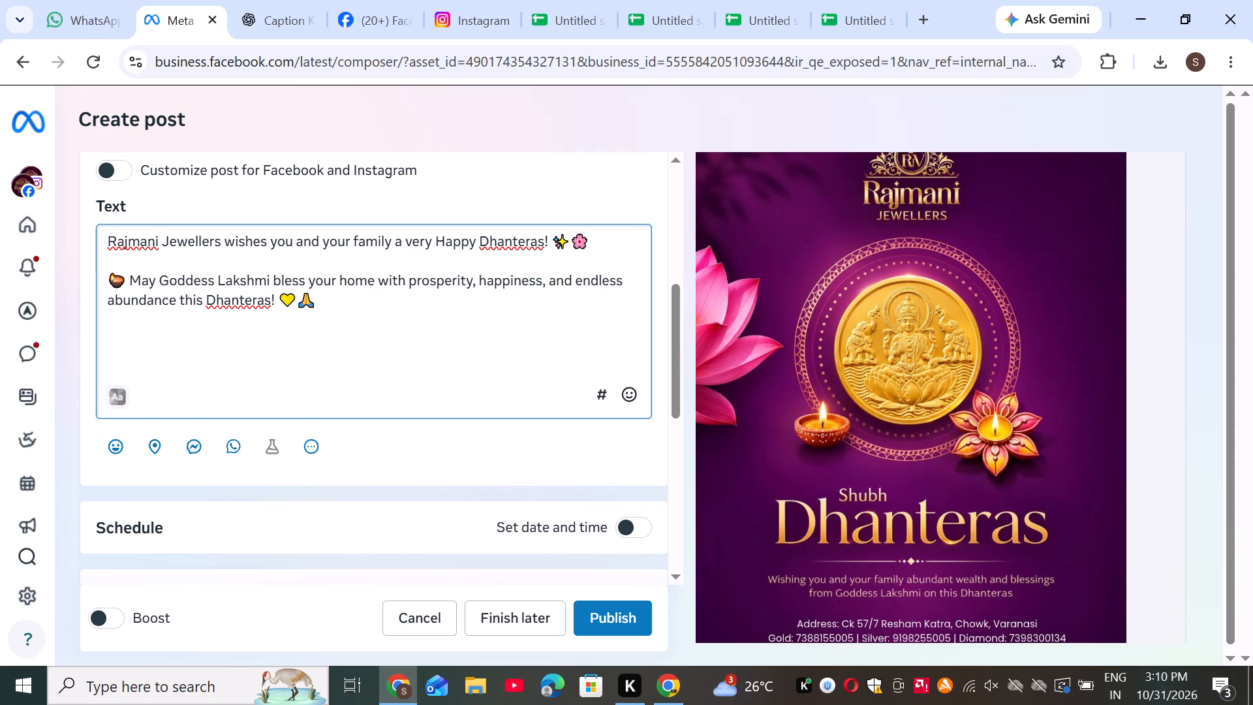
Add two separator lines, each with a single period, below the Goddess Lakshmi blessing, and start a new line.
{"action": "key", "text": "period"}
{"action": "key", "text": "Return"}
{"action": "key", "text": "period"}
{"action": "key", "text": "Return"}
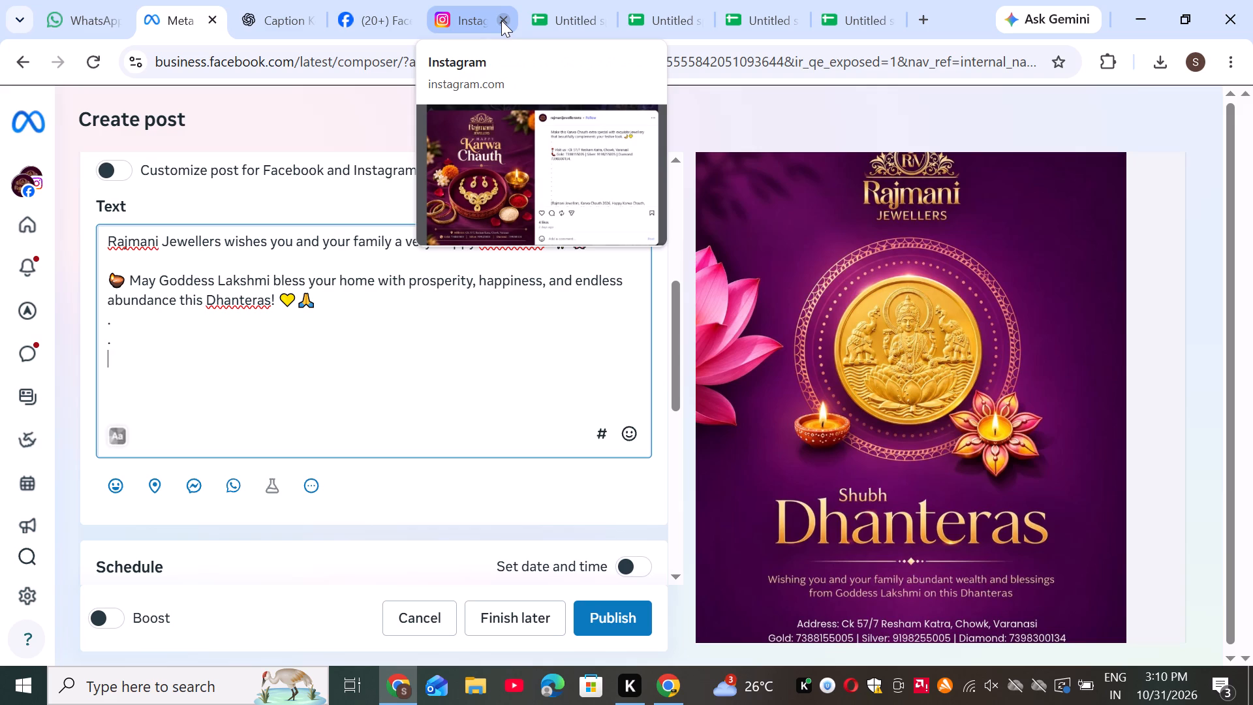
Switch to Instagram, reload the rajmanijewellersvns profile, and examine the "A Legacy You Can Wear" post's caption layout, hashtags and comments.
{"action": "left_click", "coordinate": [470, 15]}
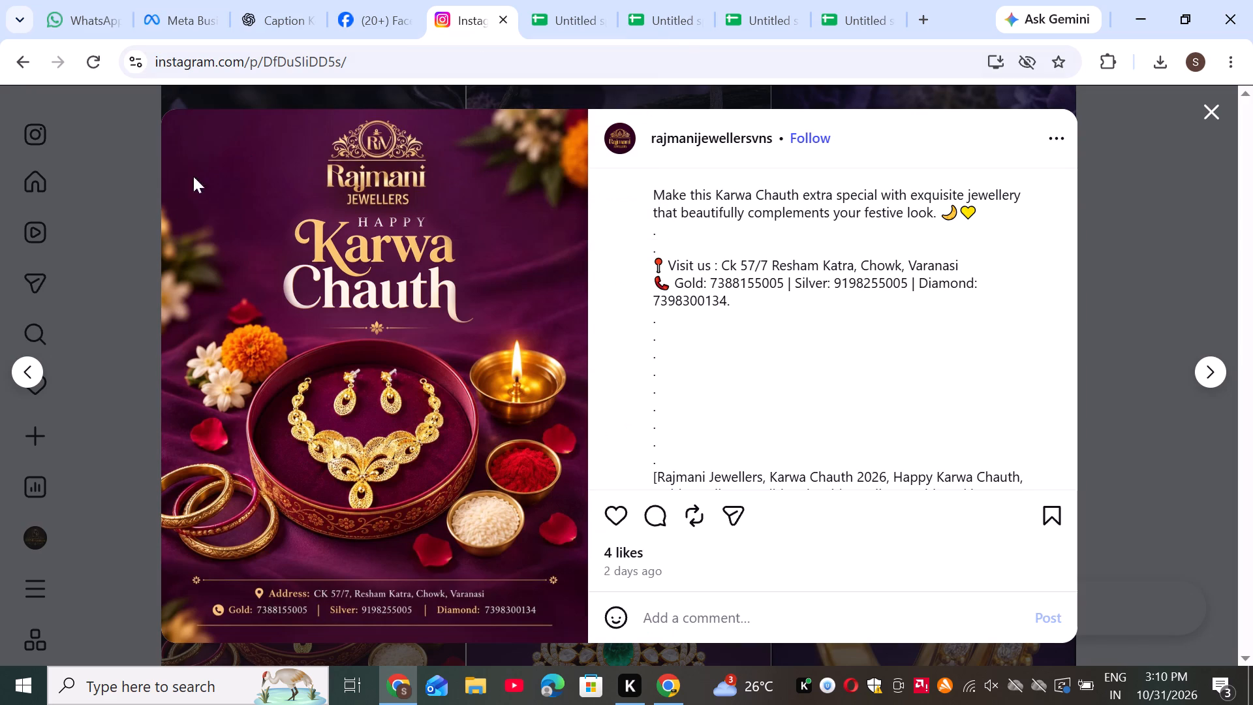
{"action": "left_click", "coordinate": [99, 221]}
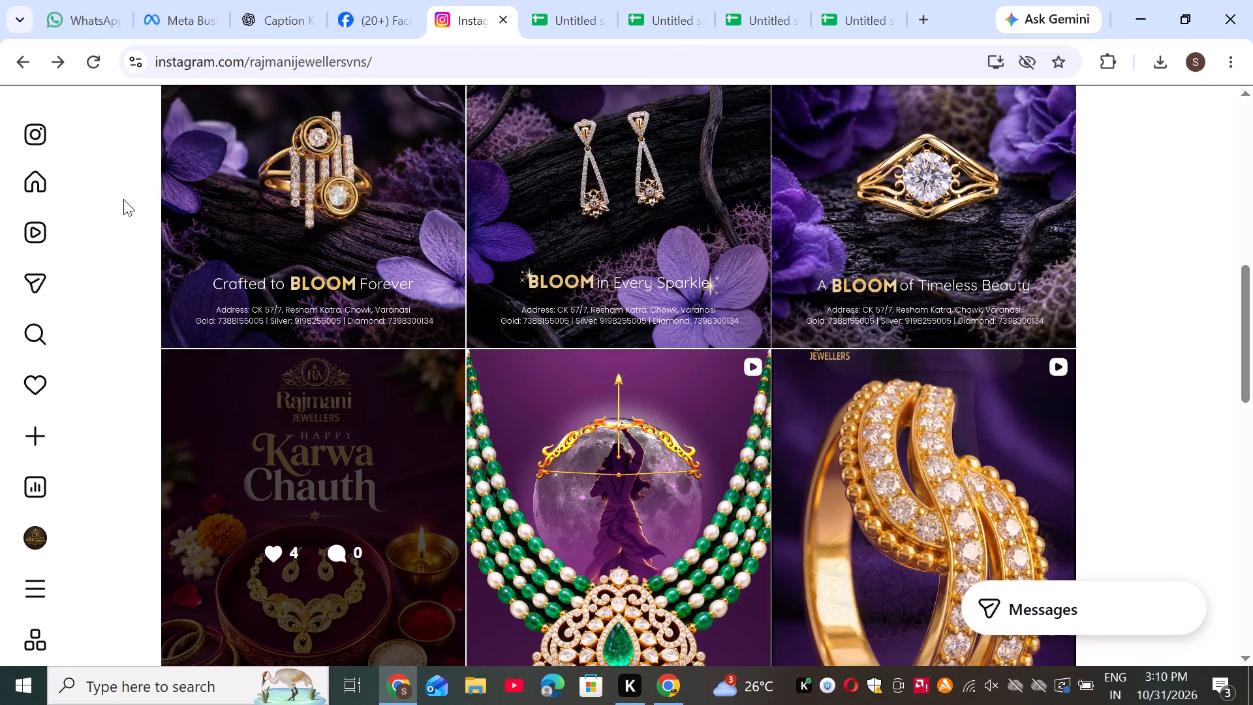
{"action": "left_click", "coordinate": [101, 63]}
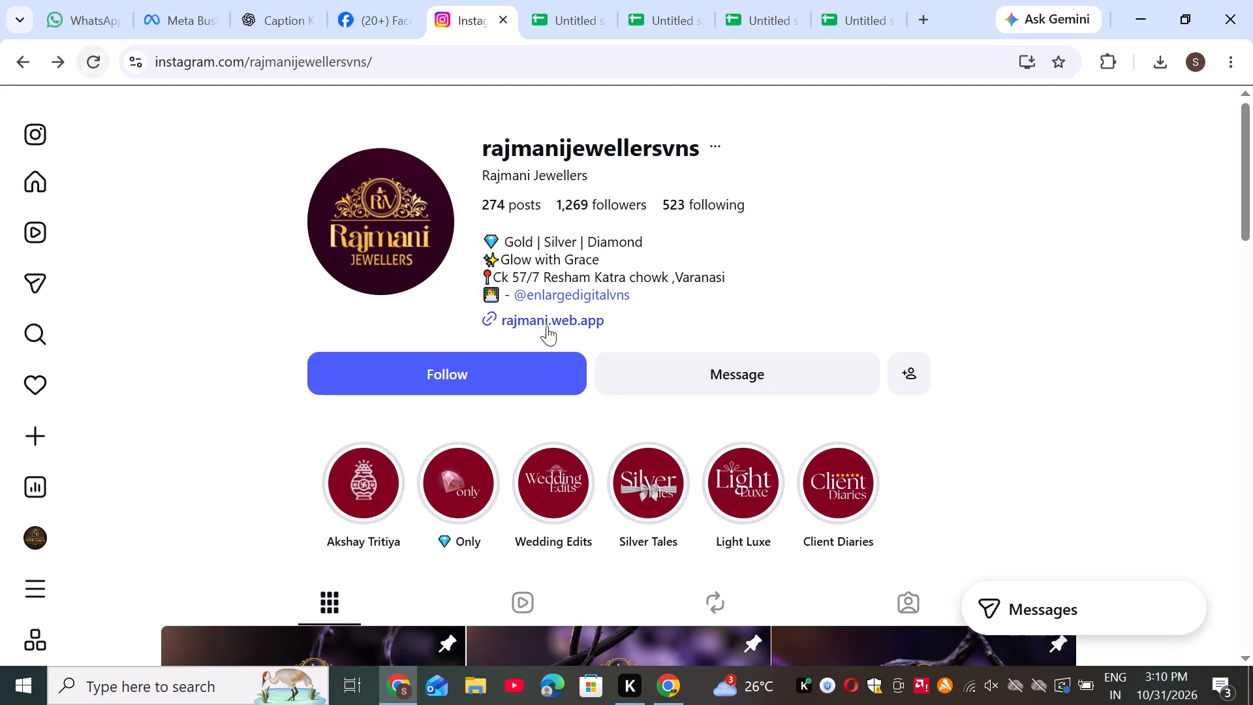
{"action": "scroll", "coordinate": [602, 435], "scroll_direction": "down", "scroll_amount": 4}
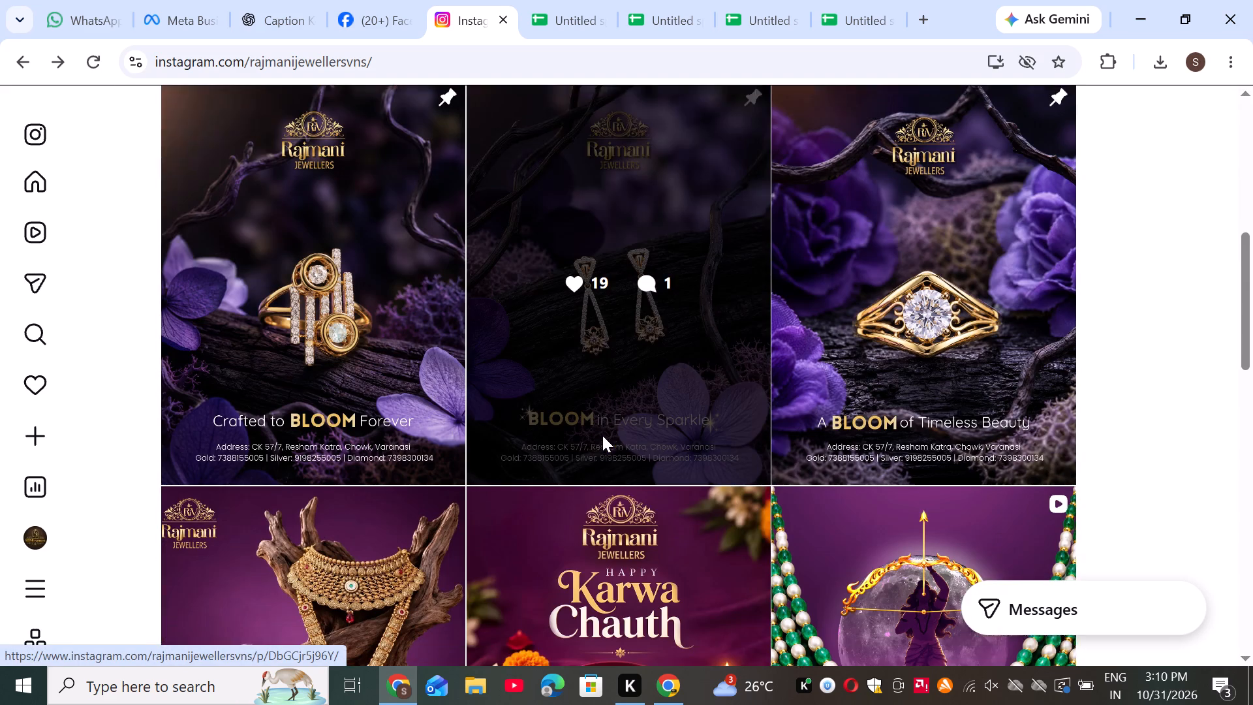
{"action": "scroll", "coordinate": [602, 435], "scroll_direction": "down", "scroll_amount": 4}
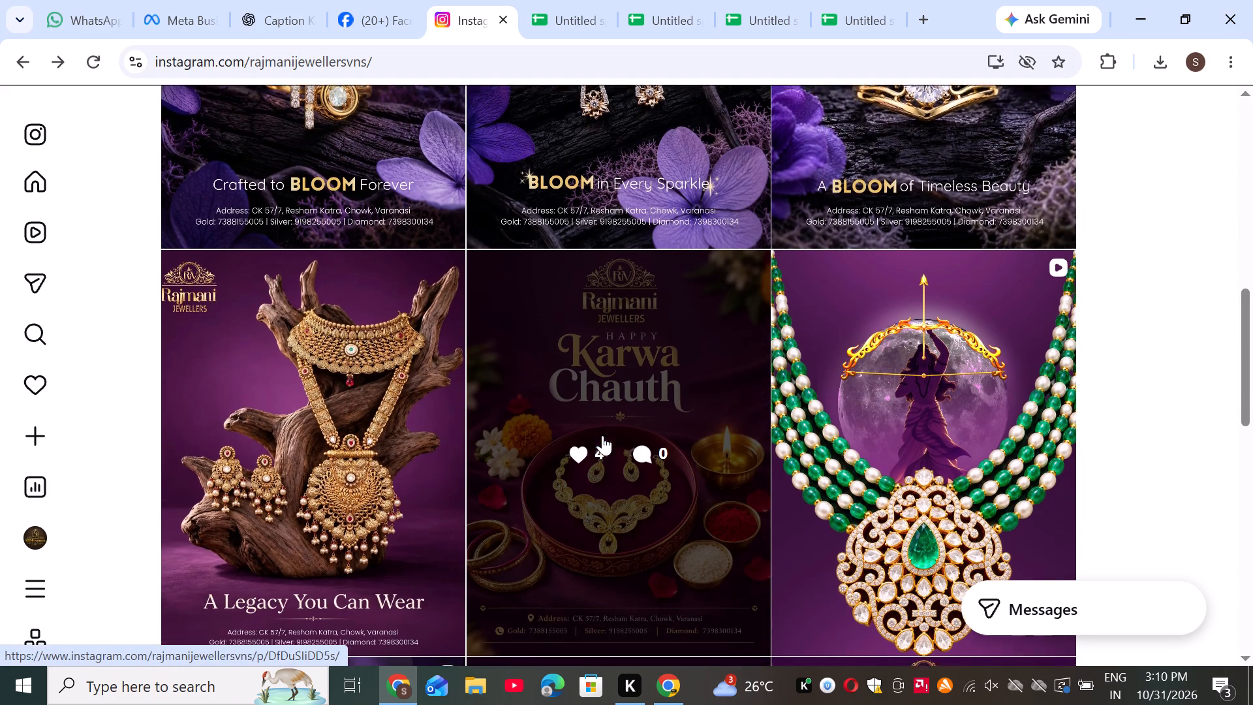
{"action": "scroll", "coordinate": [602, 435], "scroll_direction": "down", "scroll_amount": 2}
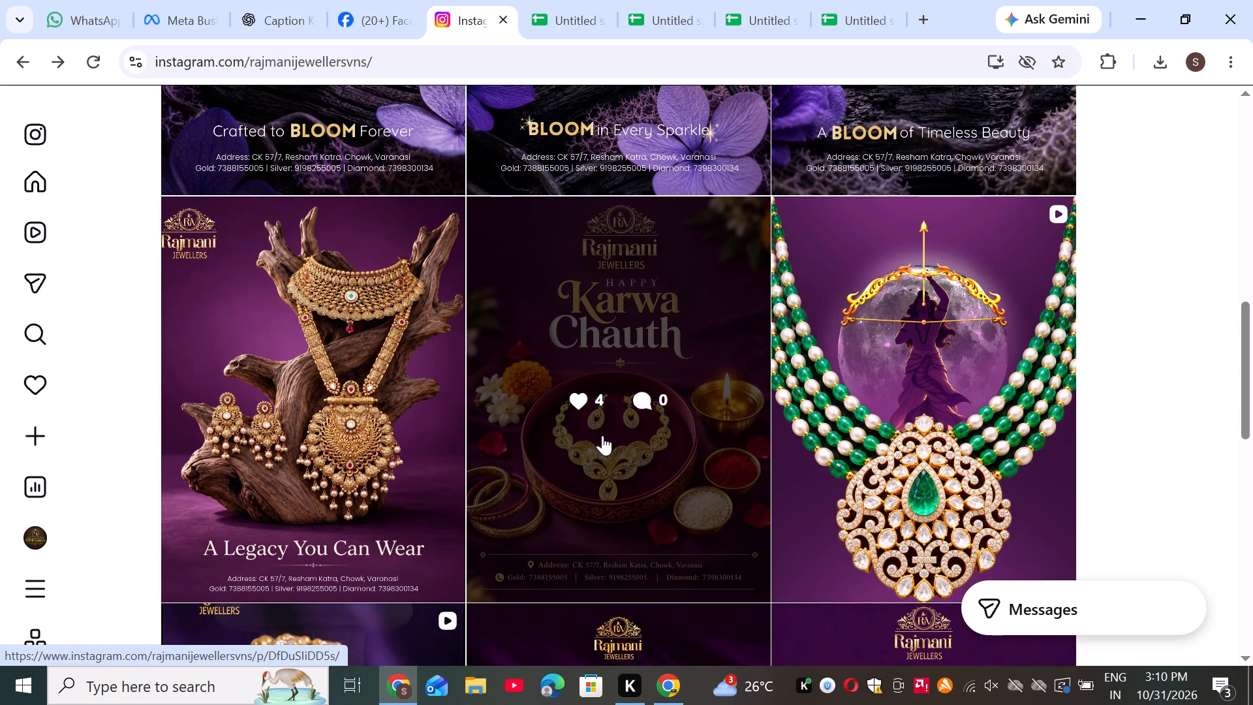
{"action": "left_click", "coordinate": [407, 555]}
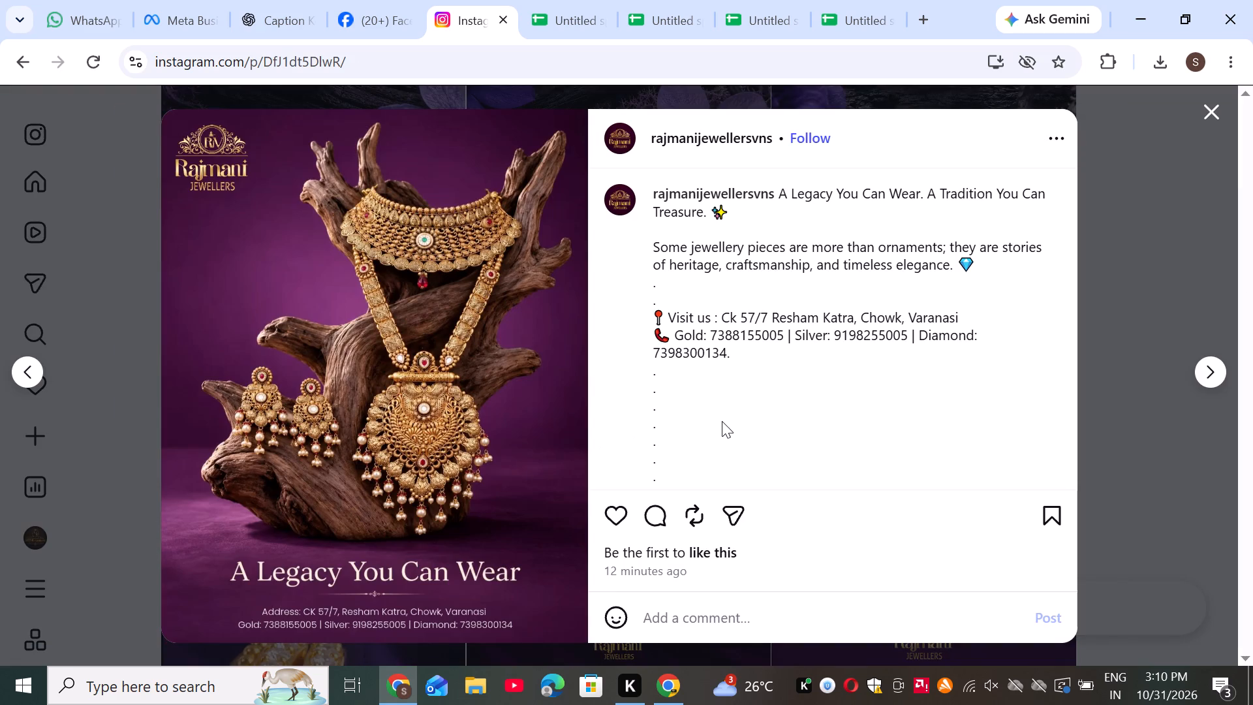
{"action": "scroll", "coordinate": [722, 421], "scroll_direction": "down", "scroll_amount": 2}
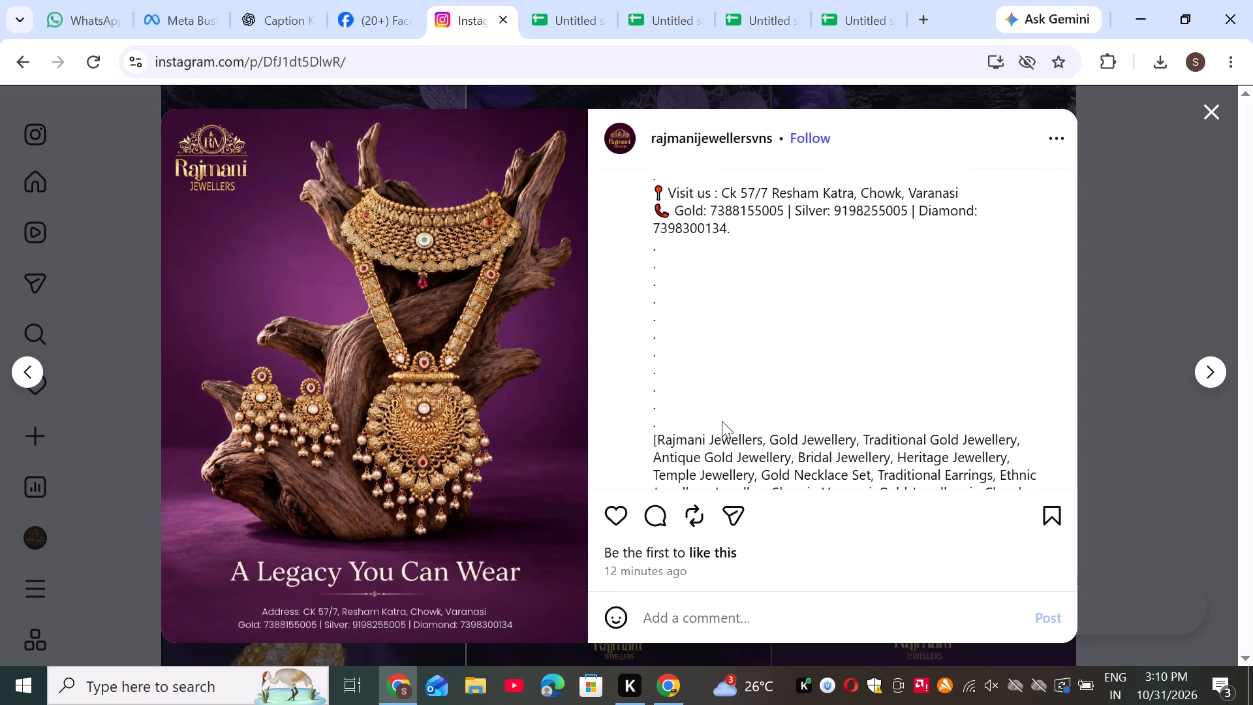
{"action": "scroll", "coordinate": [722, 421], "scroll_direction": "down", "scroll_amount": 4}
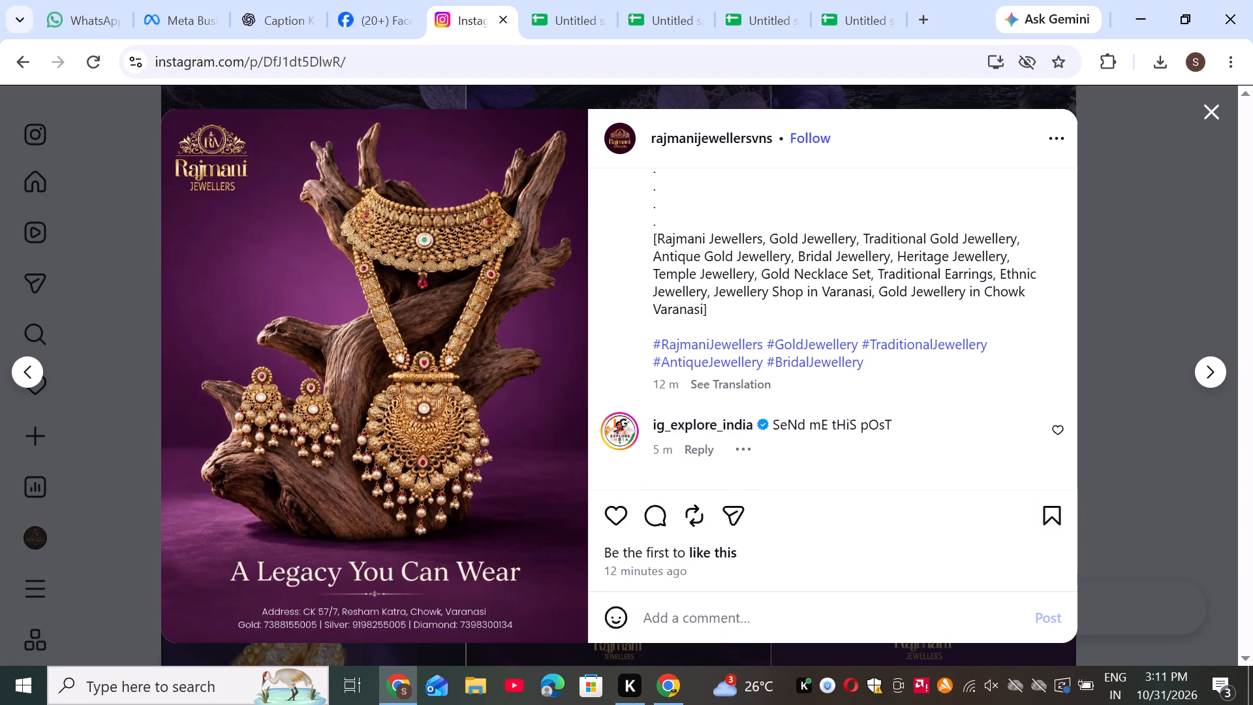
Open the profile of the commenter ig_explore_india and look through its posts and reposts.
{"action": "left_click", "coordinate": [705, 426]}
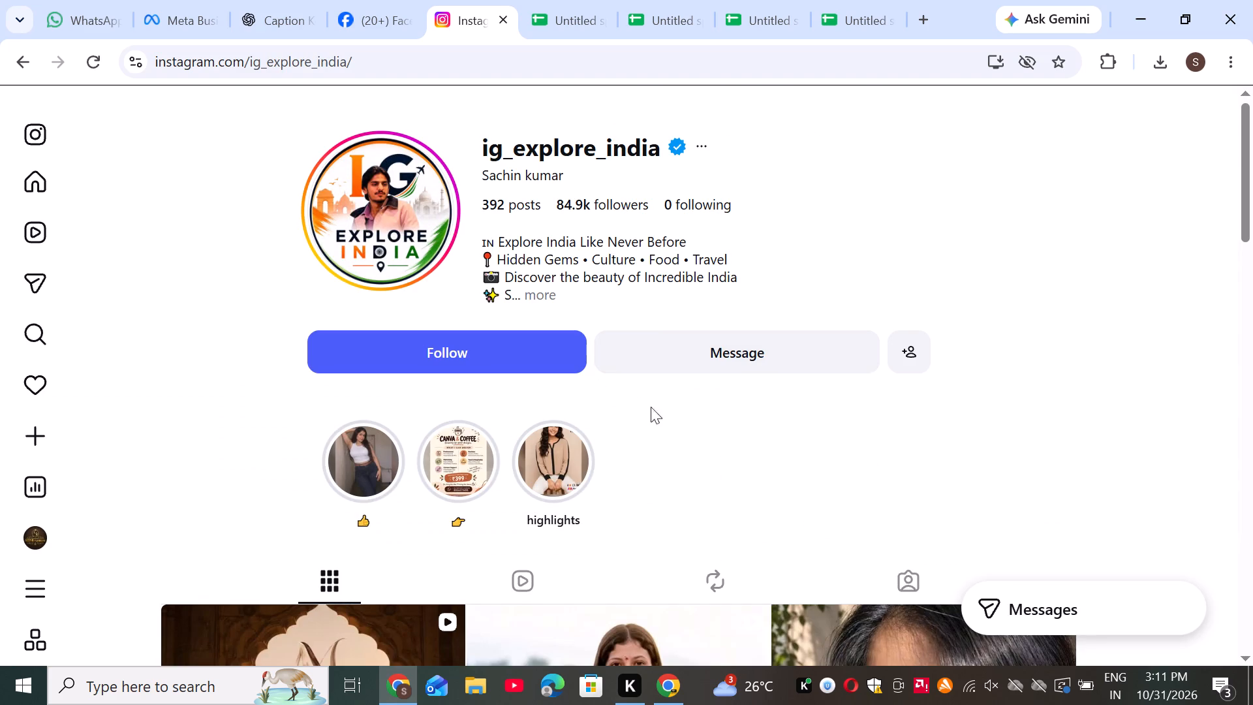
{"action": "scroll", "coordinate": [662, 425], "scroll_direction": "down", "scroll_amount": 4}
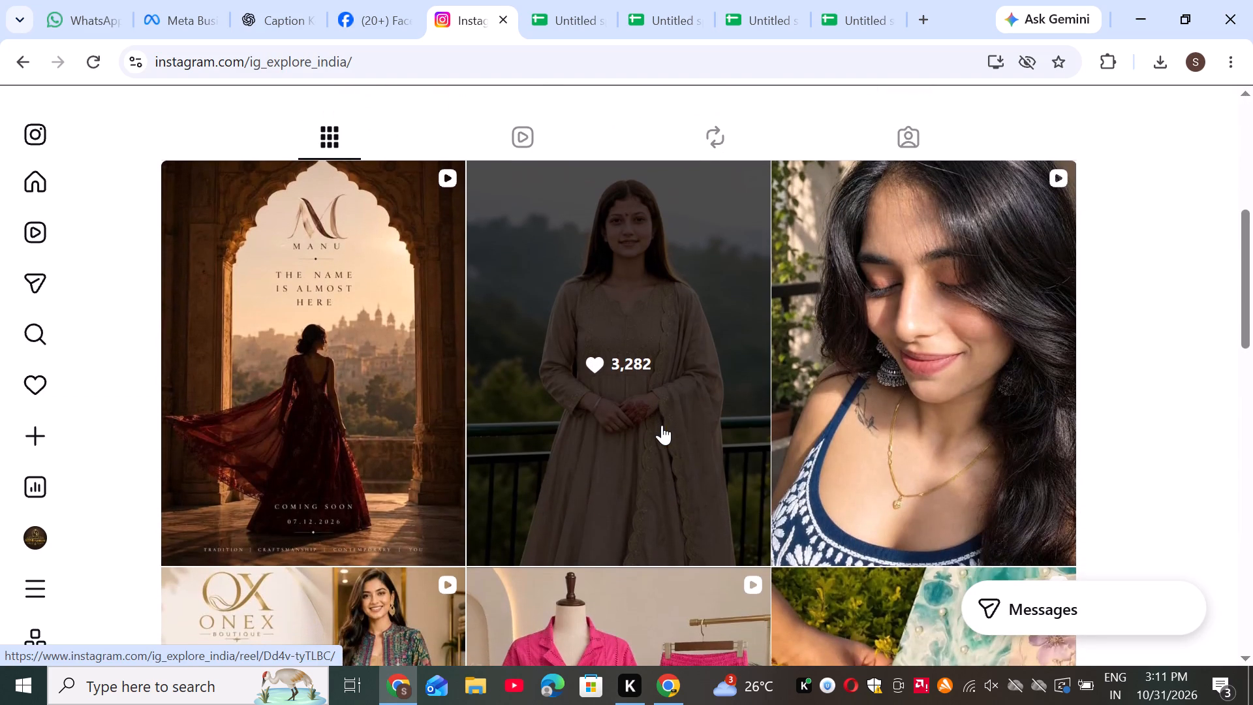
{"action": "scroll", "coordinate": [662, 425], "scroll_direction": "down", "scroll_amount": 1}
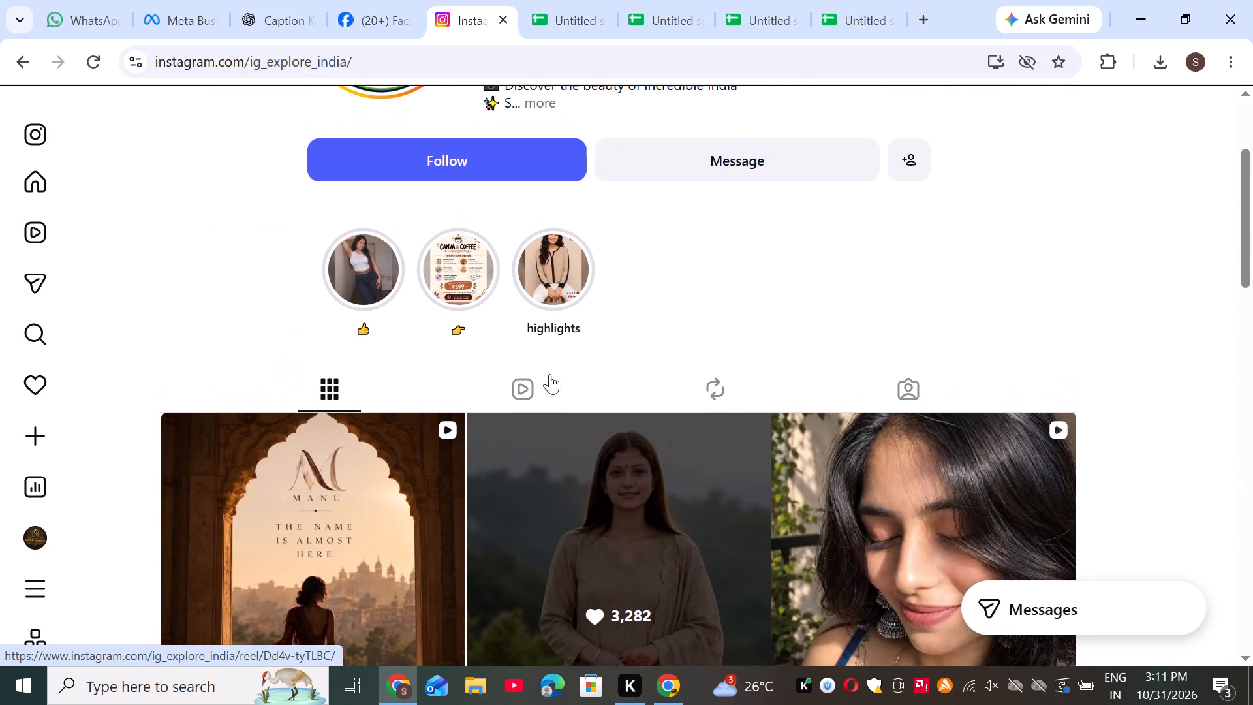
{"action": "left_click", "coordinate": [721, 382]}
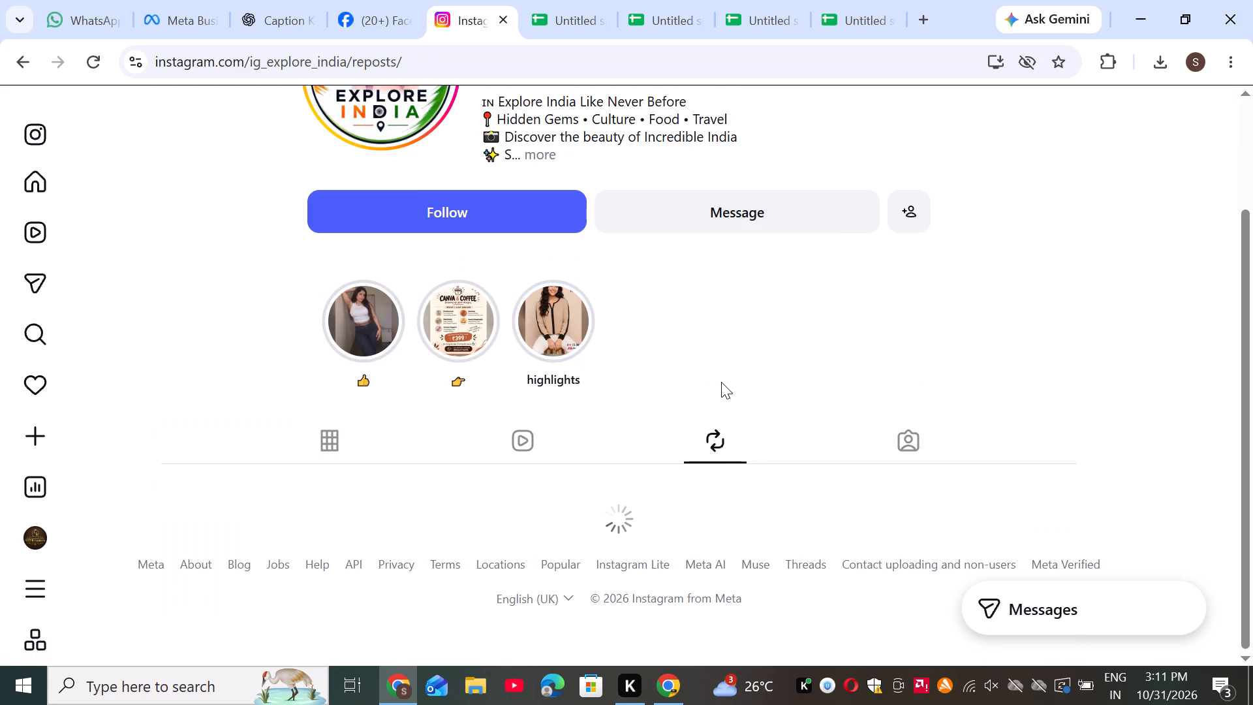
{"action": "scroll", "coordinate": [721, 382], "scroll_direction": "down", "scroll_amount": 4}
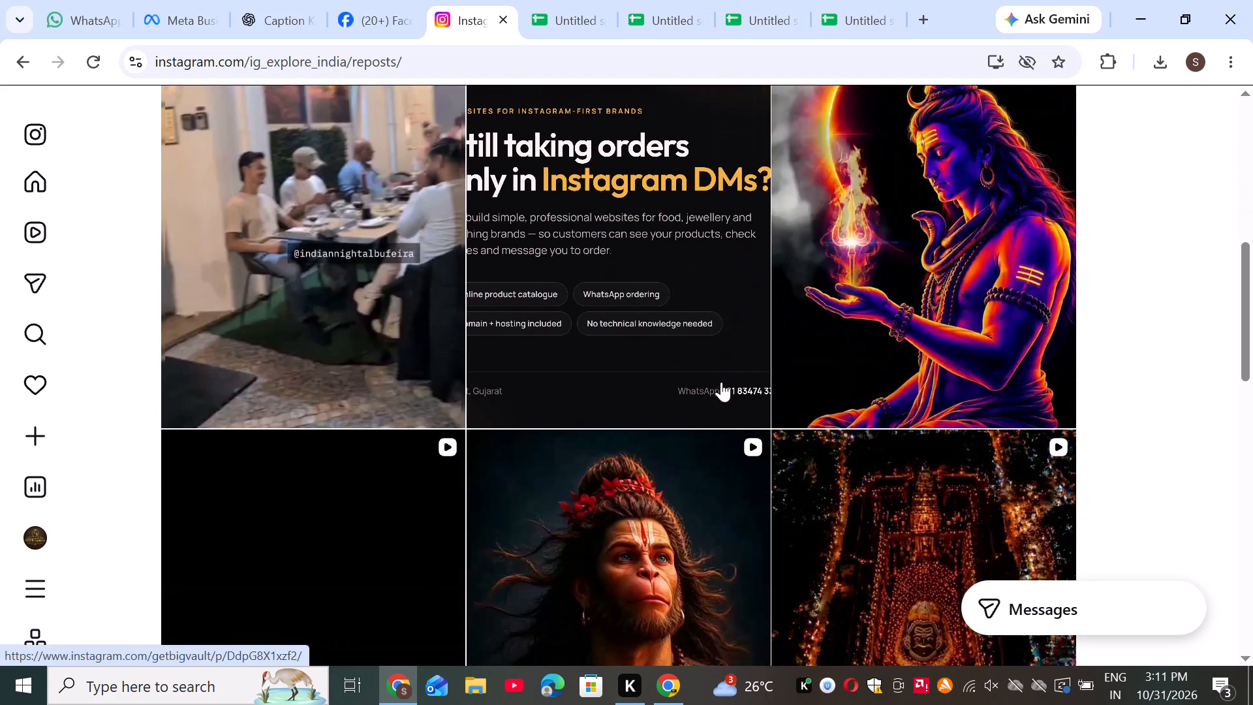
{"action": "scroll", "coordinate": [721, 382], "scroll_direction": "down", "scroll_amount": 3}
{"action": "scroll", "coordinate": [721, 382], "scroll_direction": "up", "scroll_amount": 3}
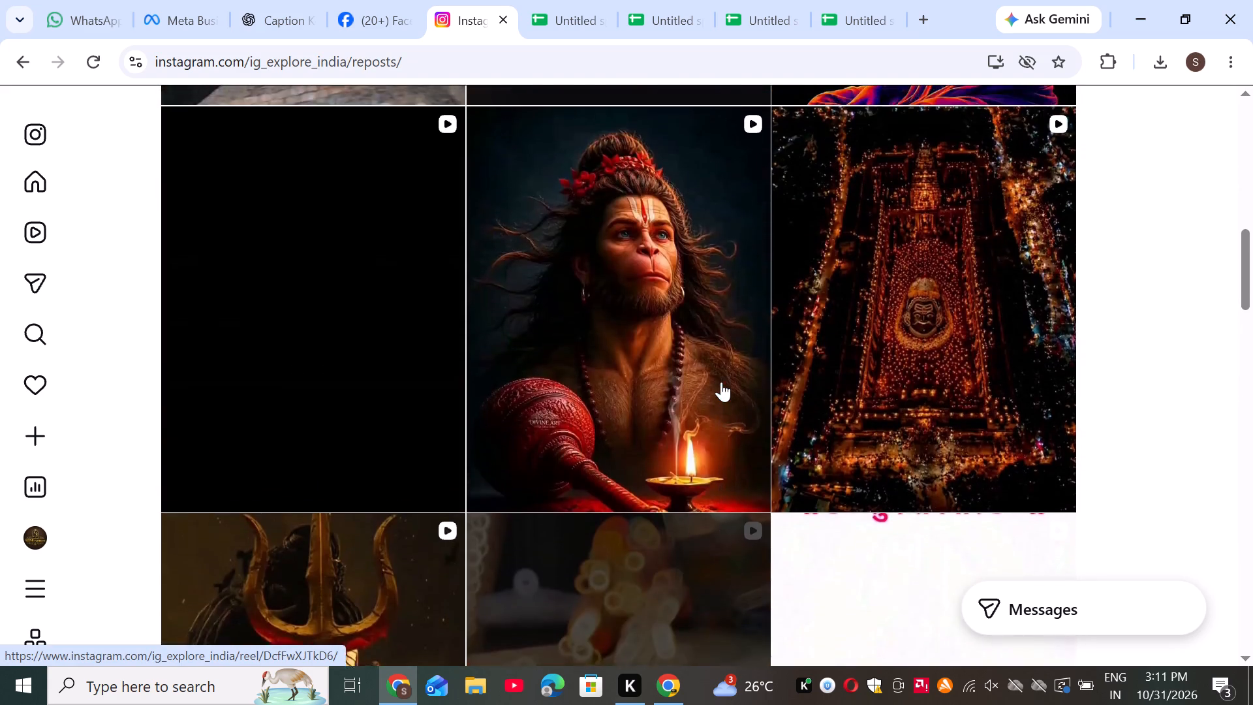
{"action": "scroll", "coordinate": [721, 382], "scroll_direction": "up", "scroll_amount": 7}
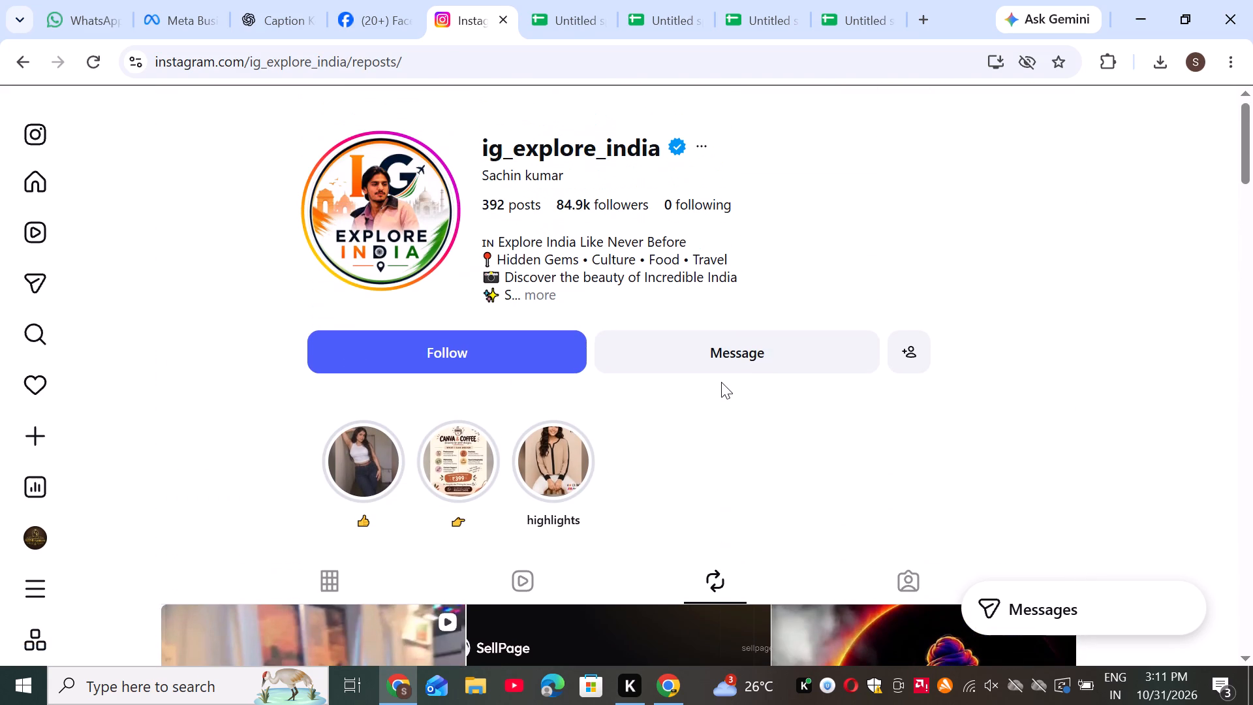
{"action": "scroll", "coordinate": [721, 382], "scroll_direction": "up", "scroll_amount": 1}
View the ig_explore_india stories one after another, and close the story viewer.
{"action": "left_click", "coordinate": [423, 220]}
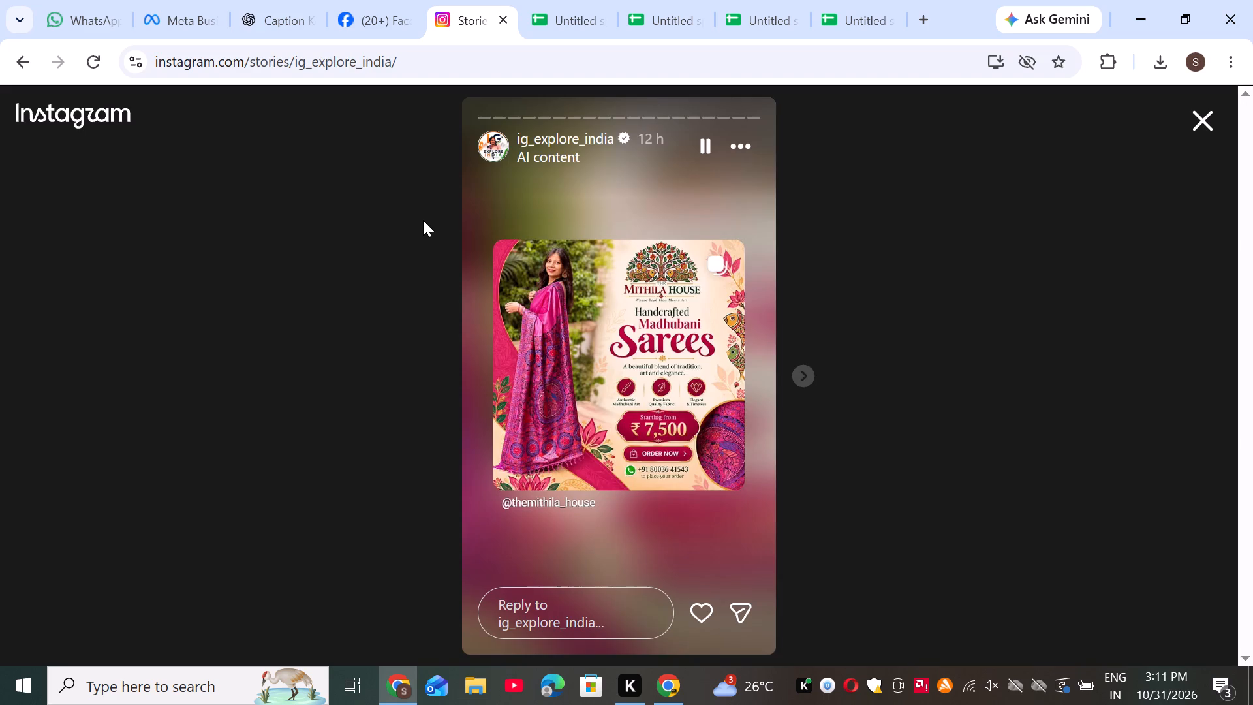
{"action": "left_click", "coordinate": [802, 371]}
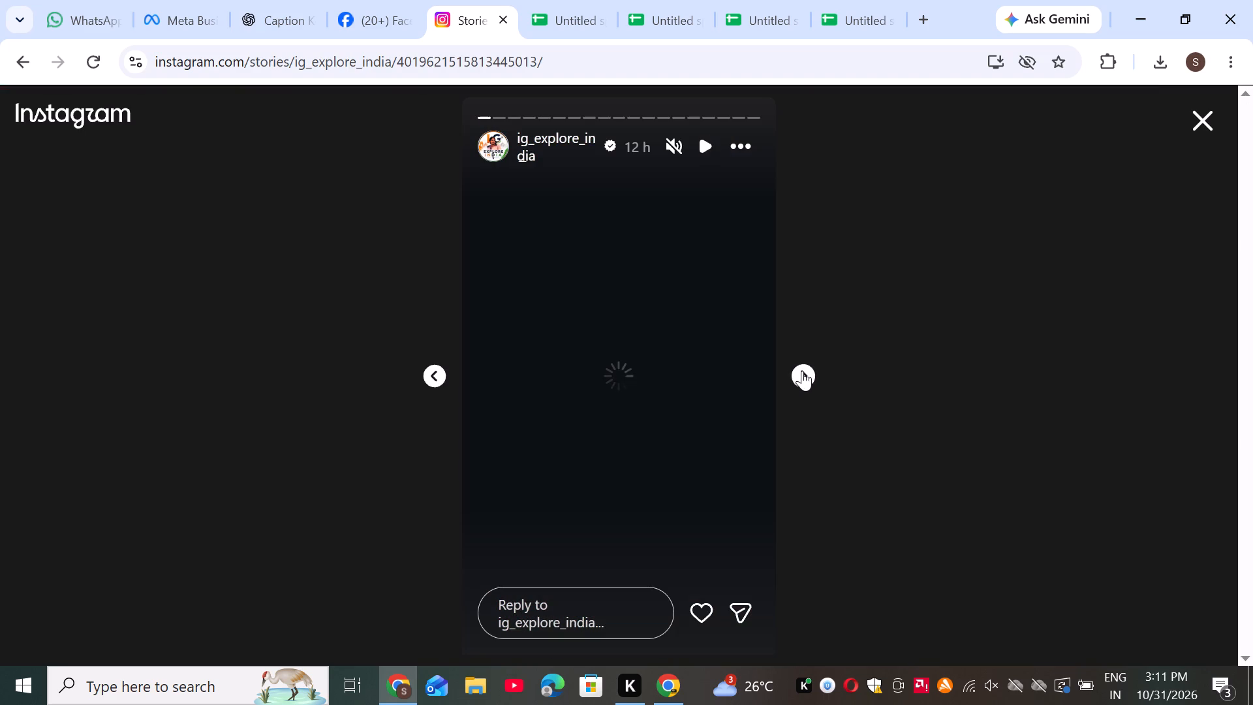
{"action": "left_click", "coordinate": [802, 371]}
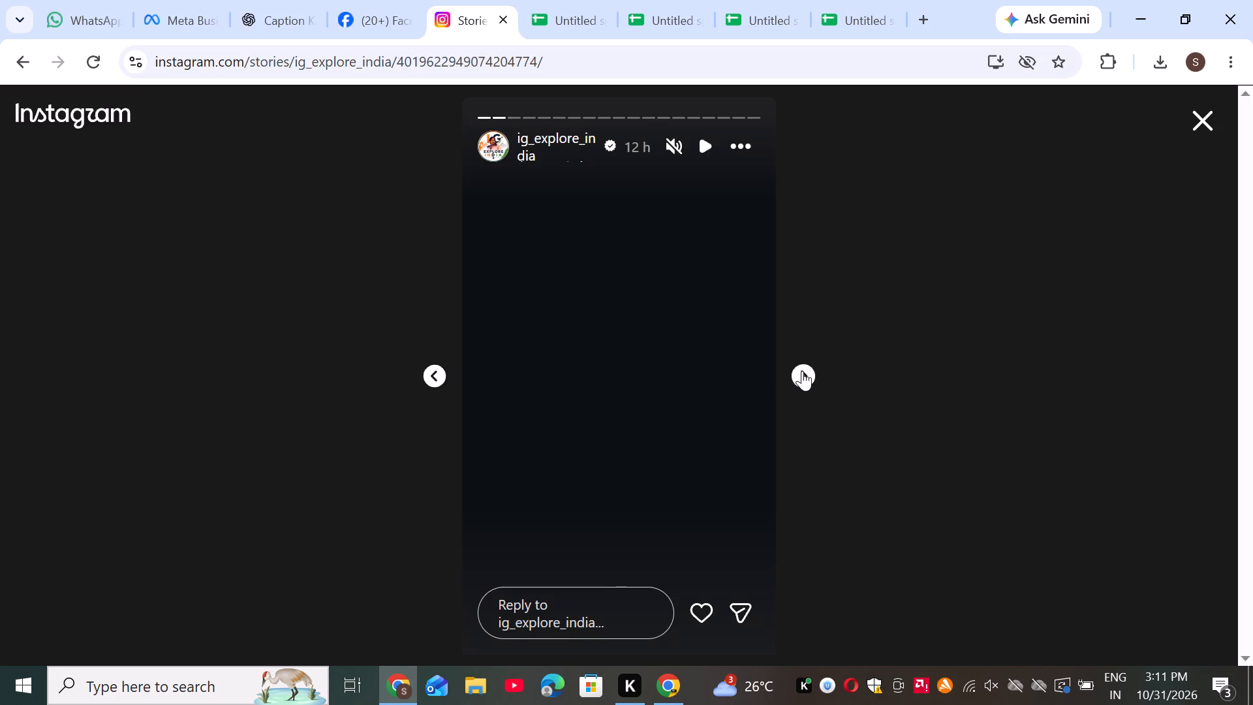
{"action": "left_click", "coordinate": [802, 371]}
{"action": "triple_click", "coordinate": [802, 371]}
{"action": "triple_click", "coordinate": [802, 371]}
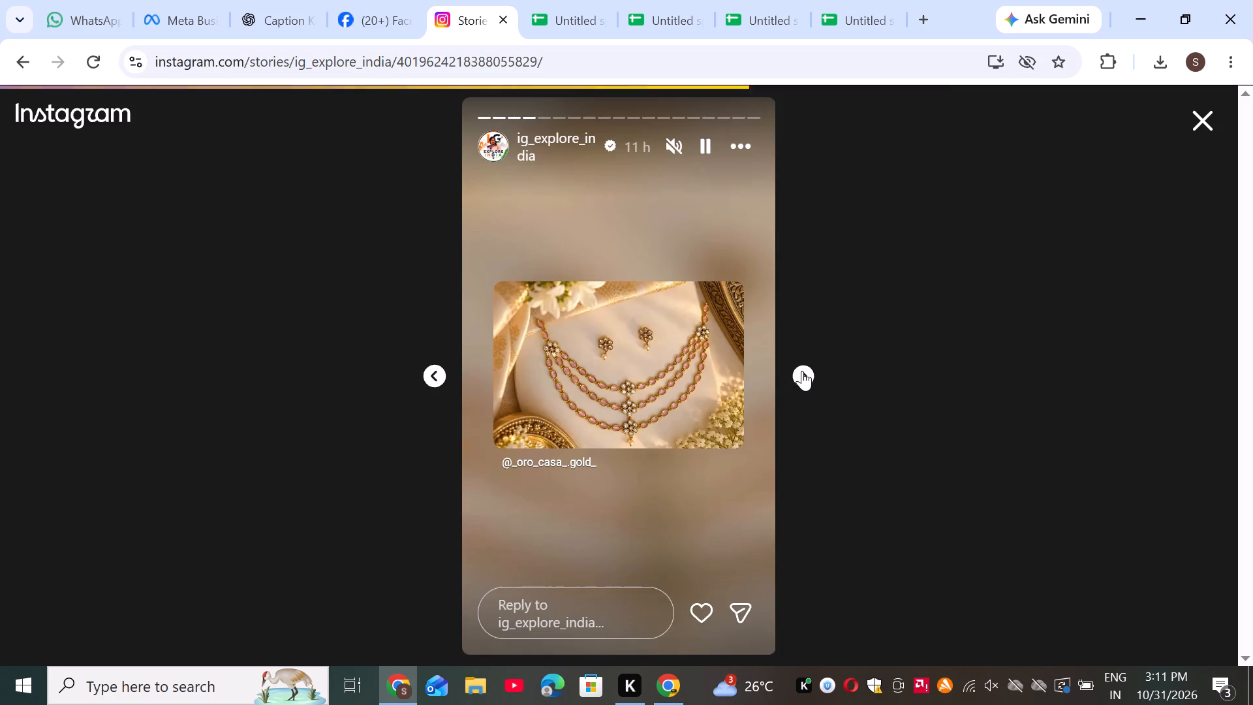
{"action": "triple_click", "coordinate": [802, 371]}
{"action": "double_click", "coordinate": [802, 371]}
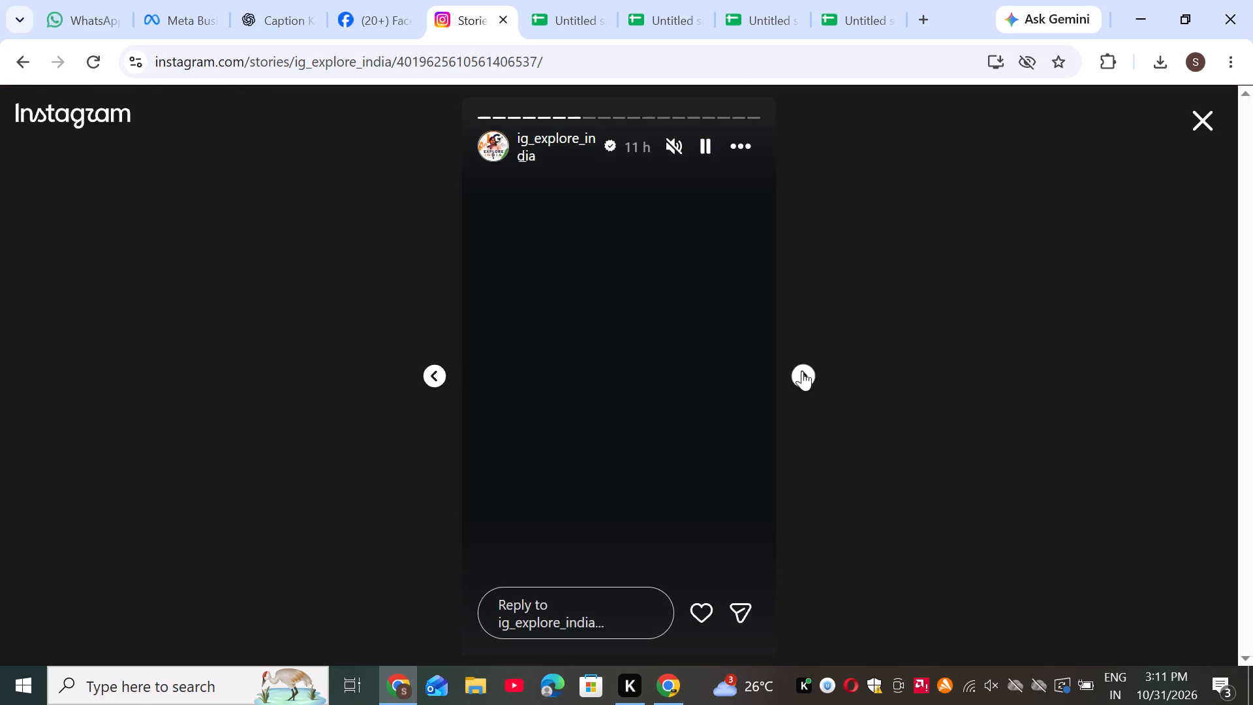
{"action": "triple_click", "coordinate": [802, 371]}
{"action": "triple_click", "coordinate": [802, 371]}
{"action": "left_click", "coordinate": [802, 371]}
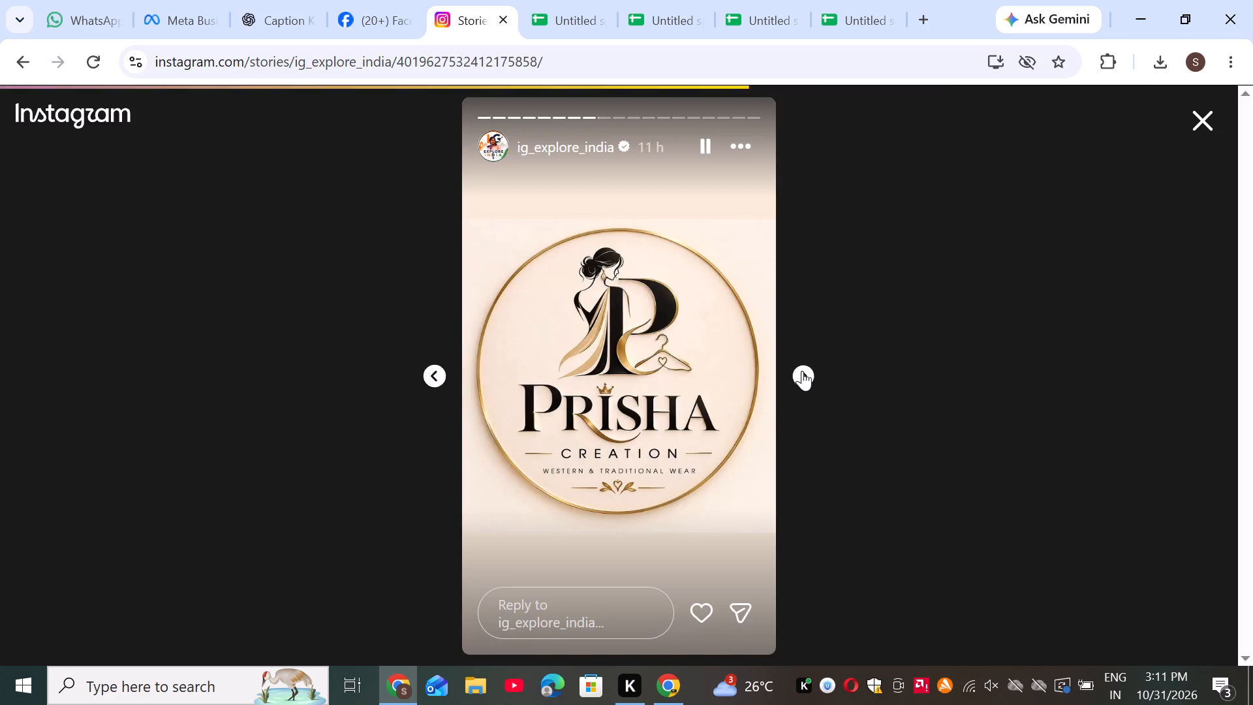
{"action": "left_click", "coordinate": [802, 371]}
{"action": "left_click", "coordinate": [802, 371]}
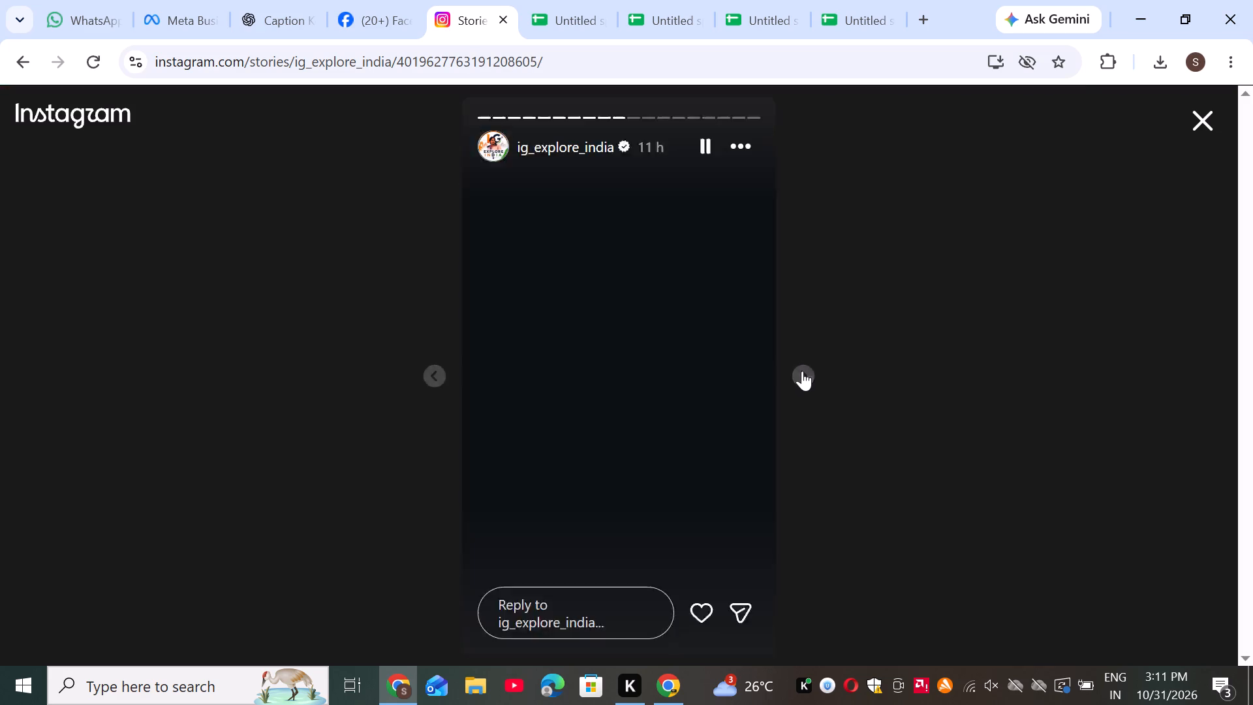
{"action": "triple_click", "coordinate": [802, 371]}
{"action": "triple_click", "coordinate": [802, 371]}
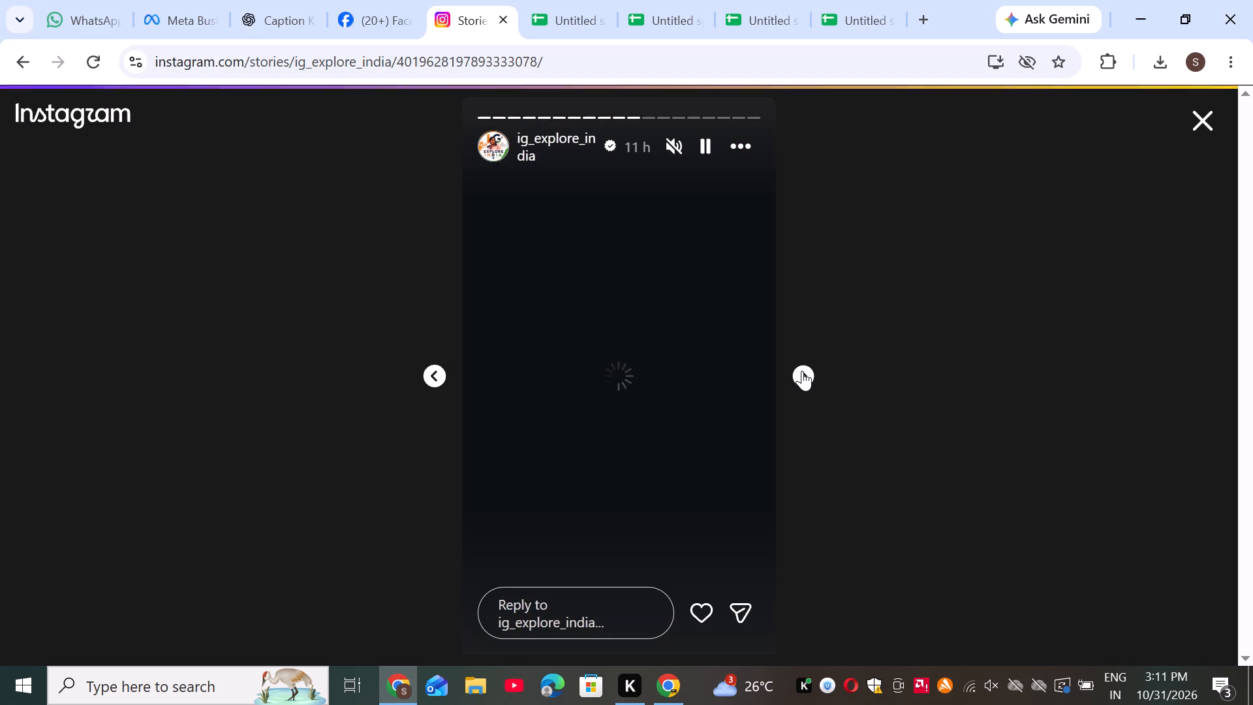
{"action": "triple_click", "coordinate": [802, 371]}
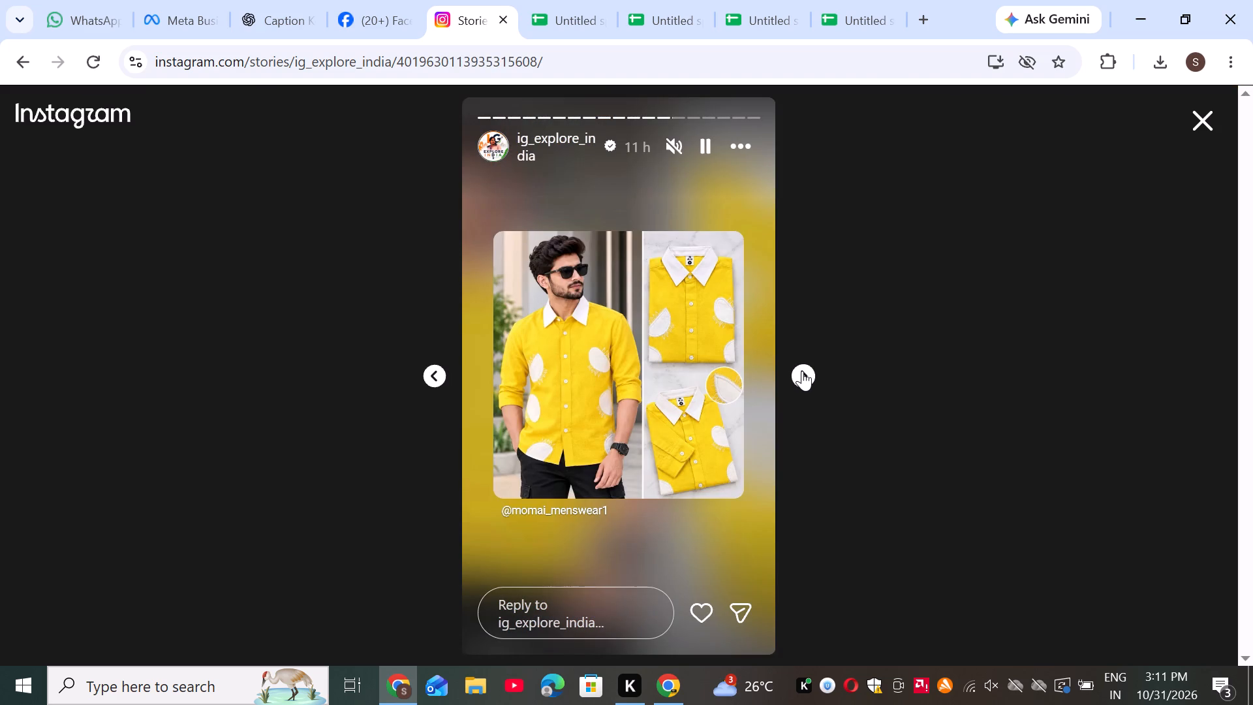
{"action": "left_click", "coordinate": [802, 371]}
{"action": "left_click", "coordinate": [802, 371]}
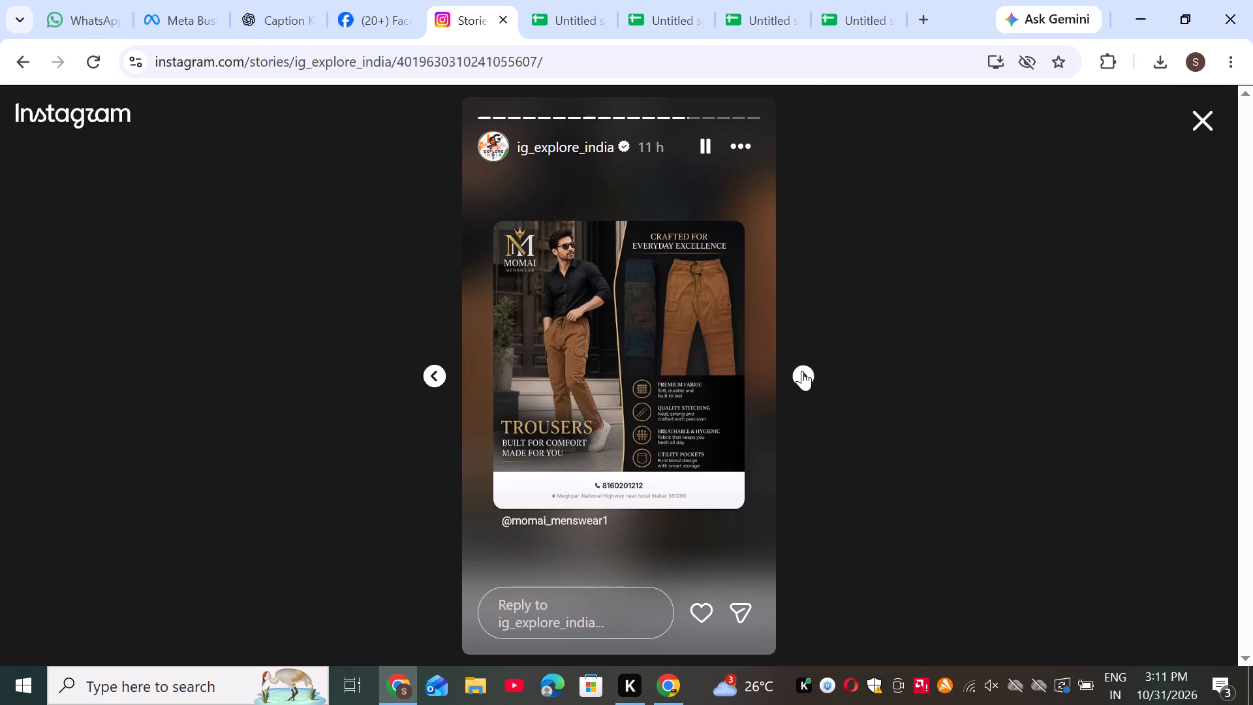
{"action": "left_click", "coordinate": [802, 371]}
{"action": "left_click", "coordinate": [802, 371]}
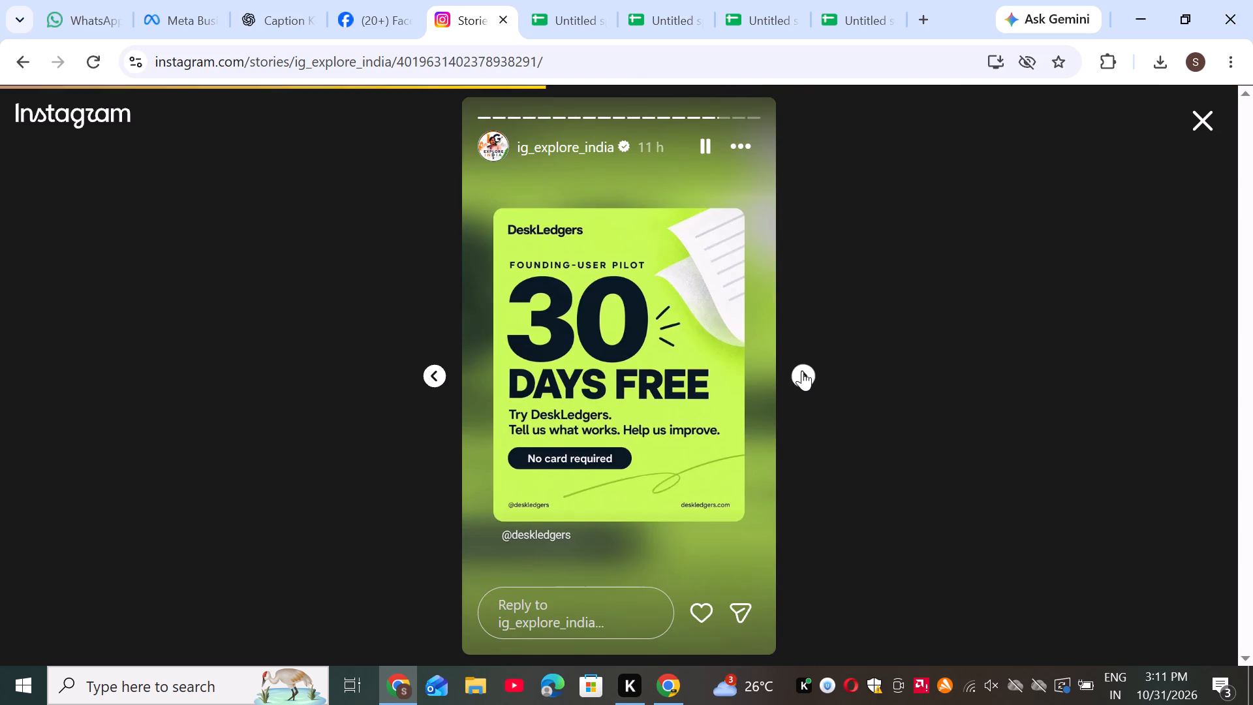
{"action": "left_click", "coordinate": [802, 371]}
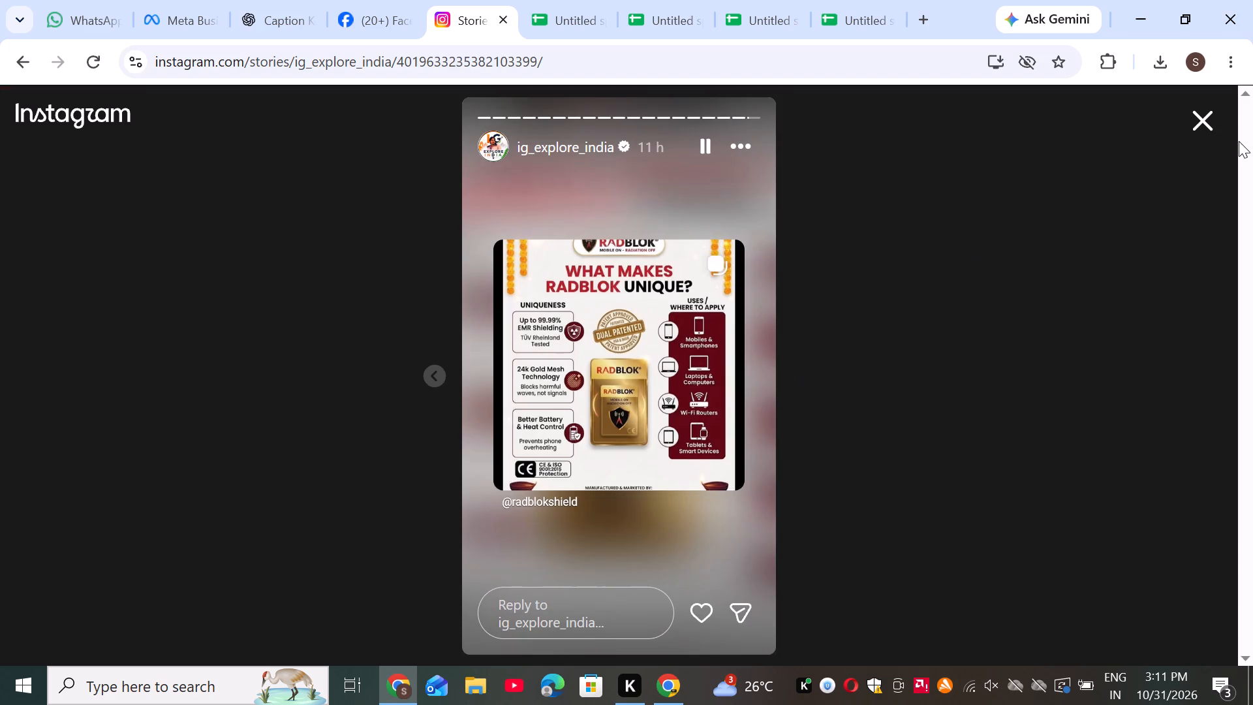
{"action": "left_click", "coordinate": [1203, 119]}
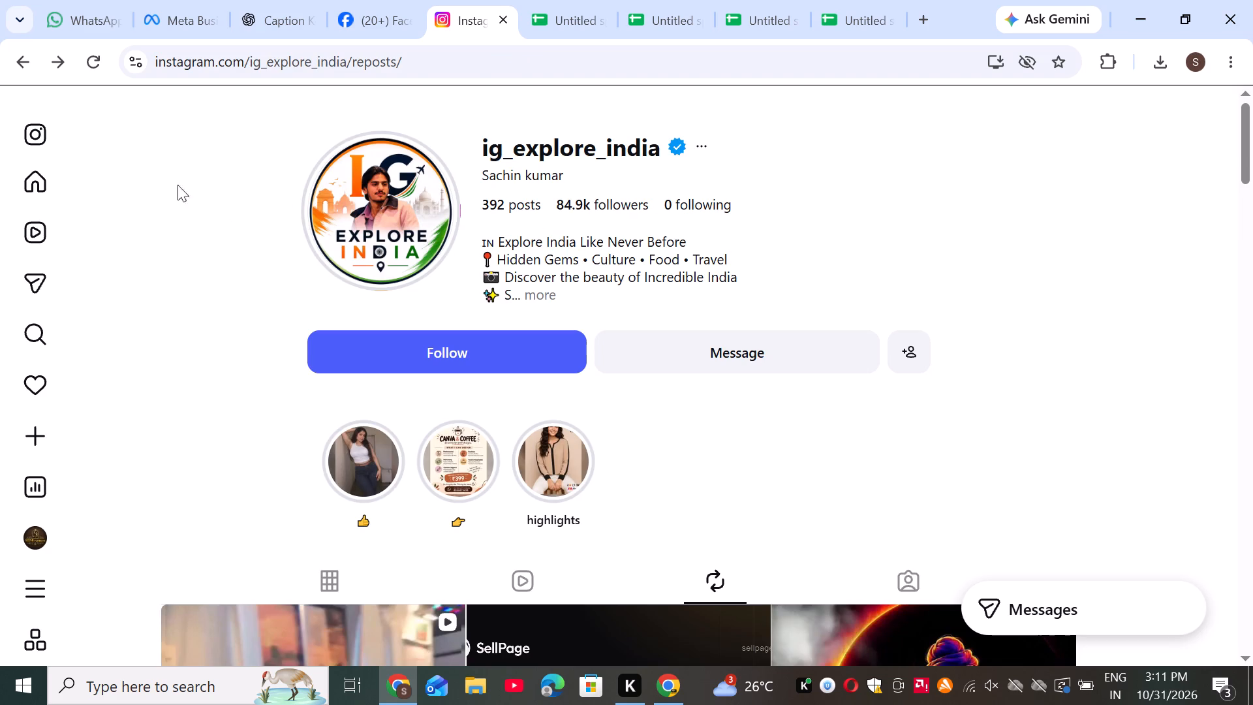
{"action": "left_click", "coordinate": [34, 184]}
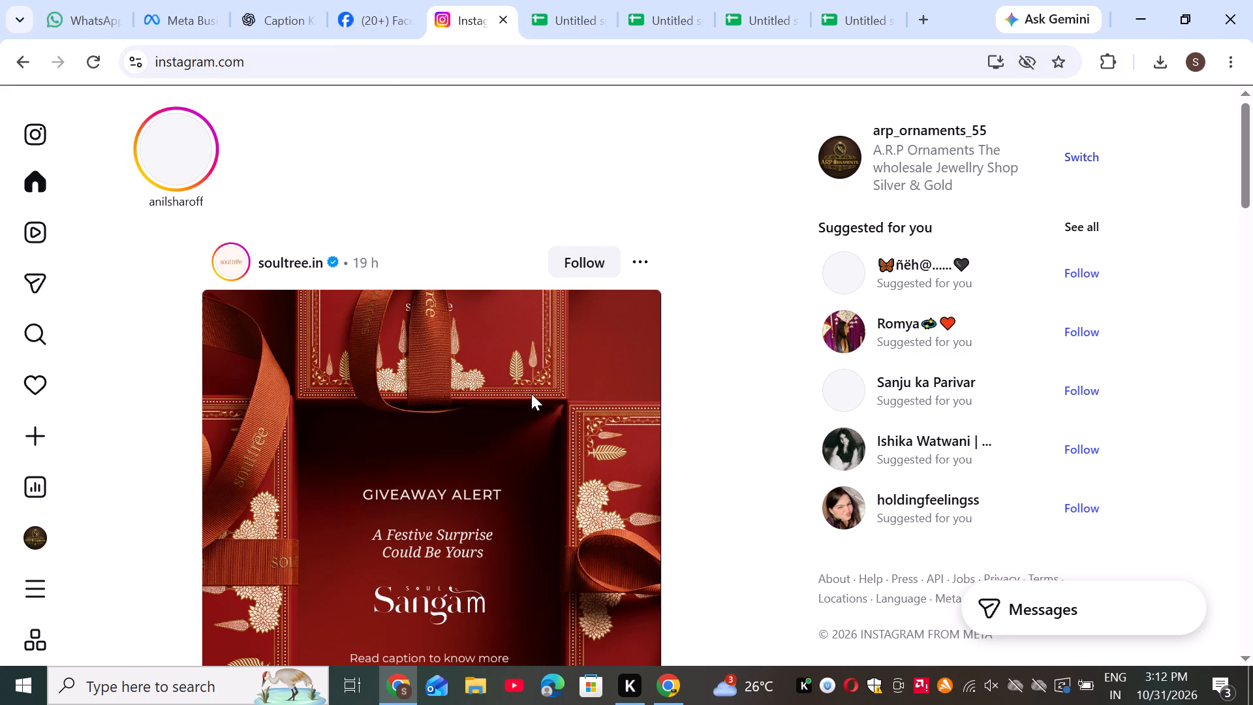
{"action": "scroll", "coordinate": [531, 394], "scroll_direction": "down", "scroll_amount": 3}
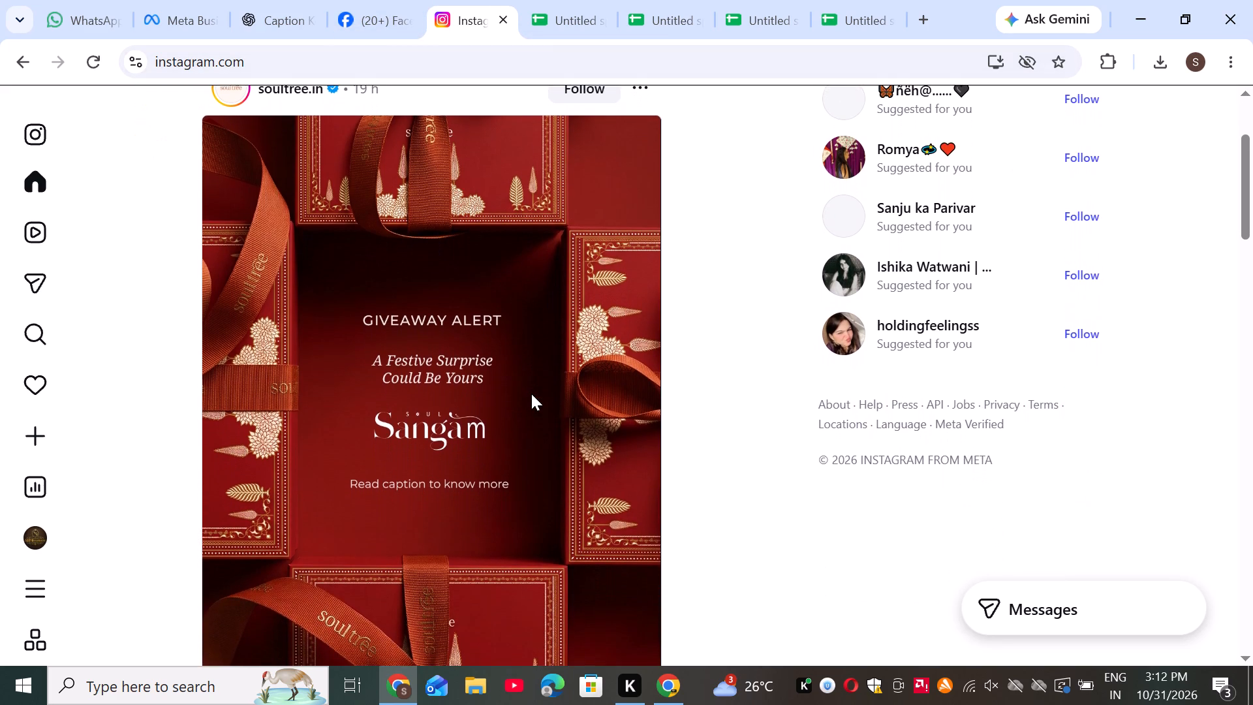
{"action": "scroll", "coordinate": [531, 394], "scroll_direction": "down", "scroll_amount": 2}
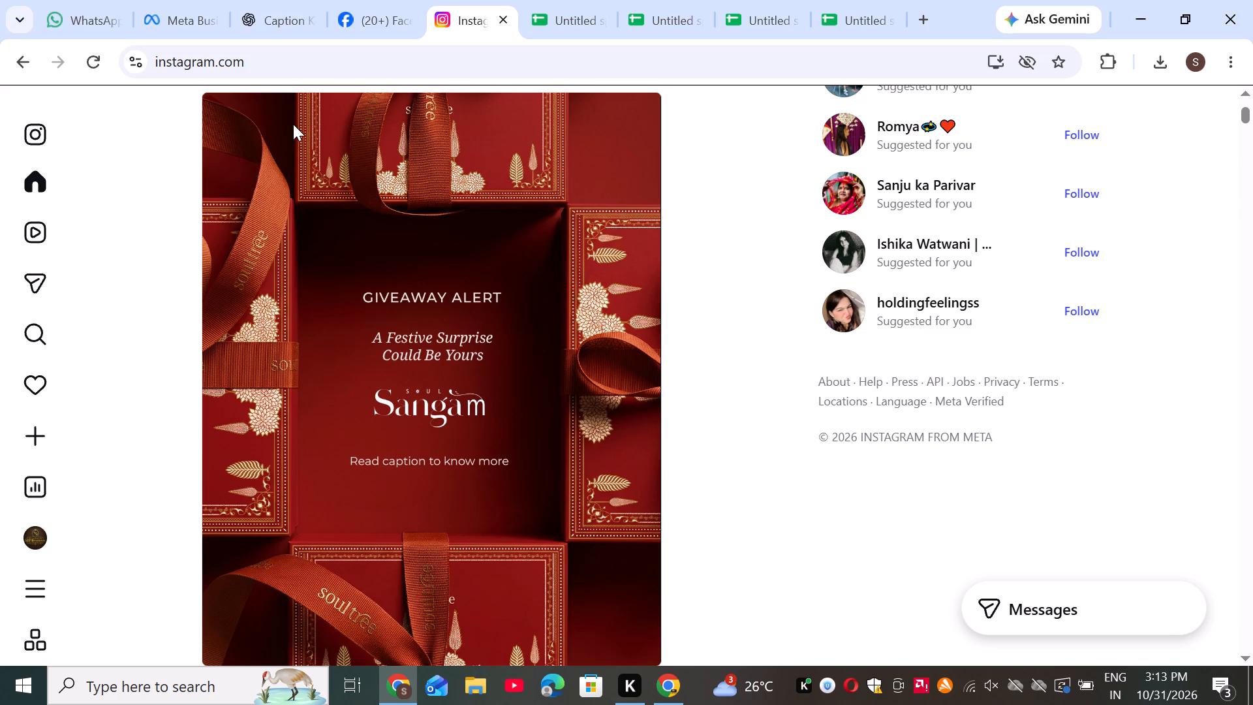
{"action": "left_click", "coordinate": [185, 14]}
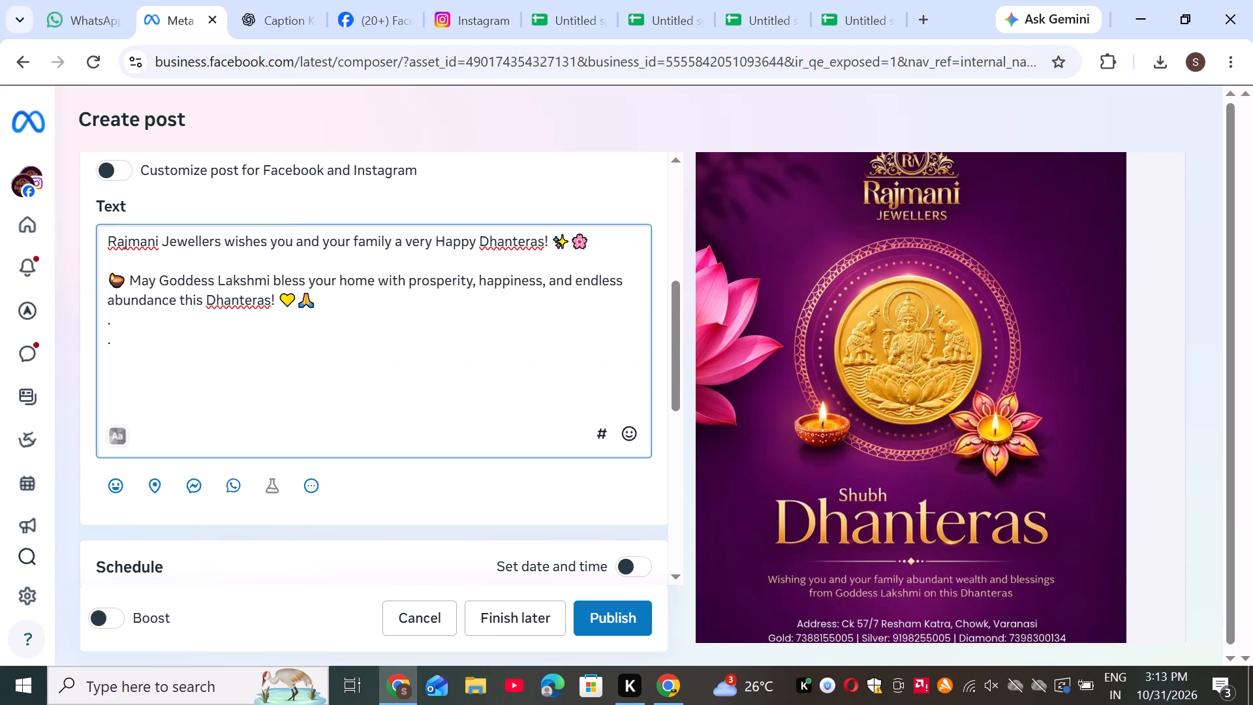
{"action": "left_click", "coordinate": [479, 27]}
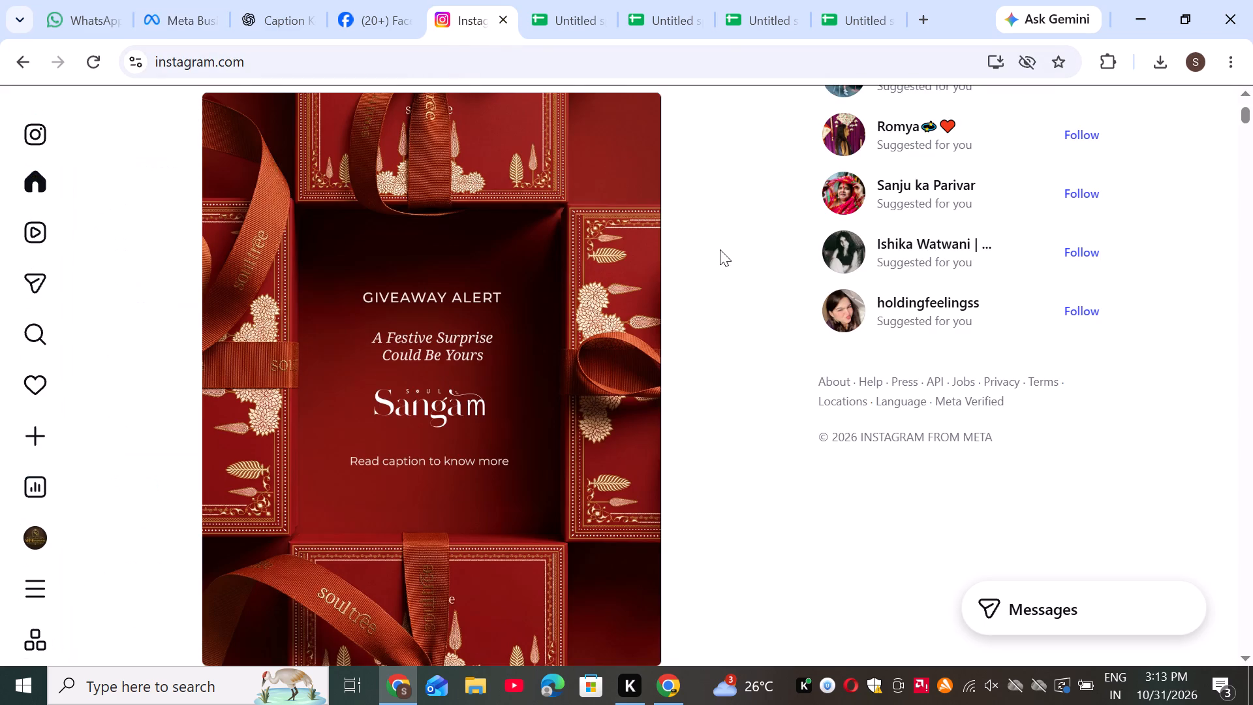
Find the rajmanijewellersvns profile through Instagram's recent searches and open its "A Legacy You Can Wear" post.
{"action": "left_click", "coordinate": [46, 336]}
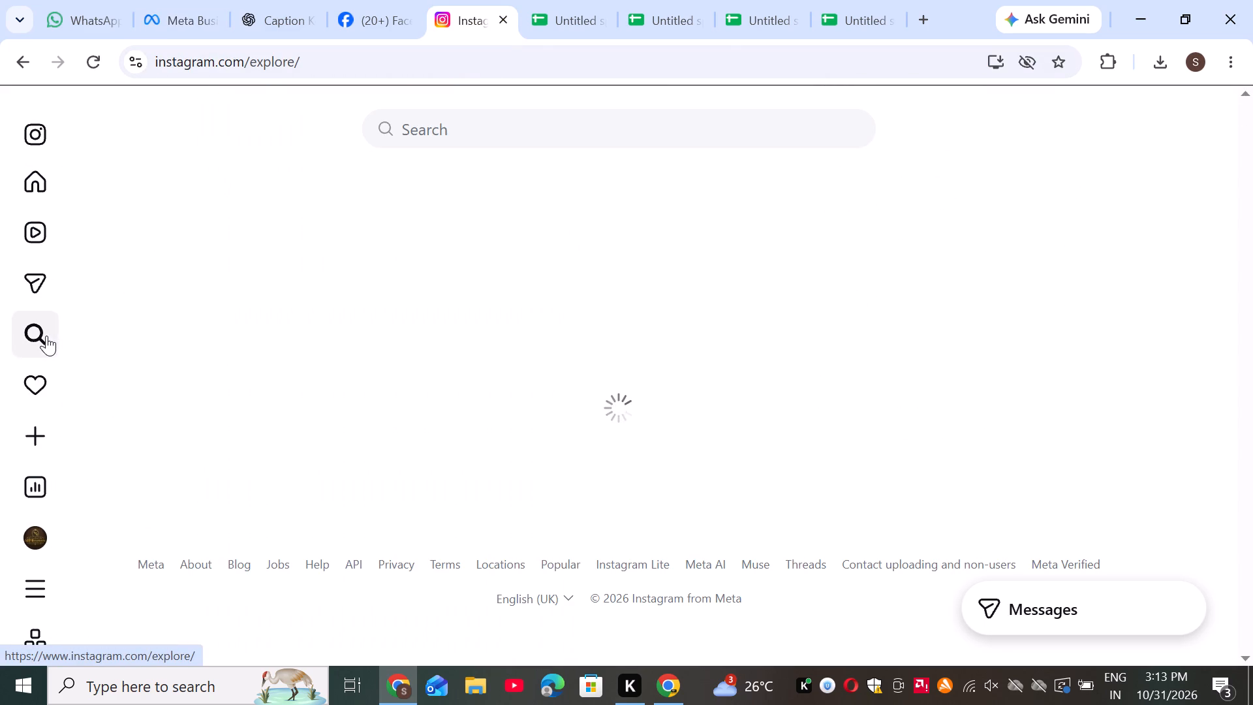
{"action": "left_click", "coordinate": [496, 131]}
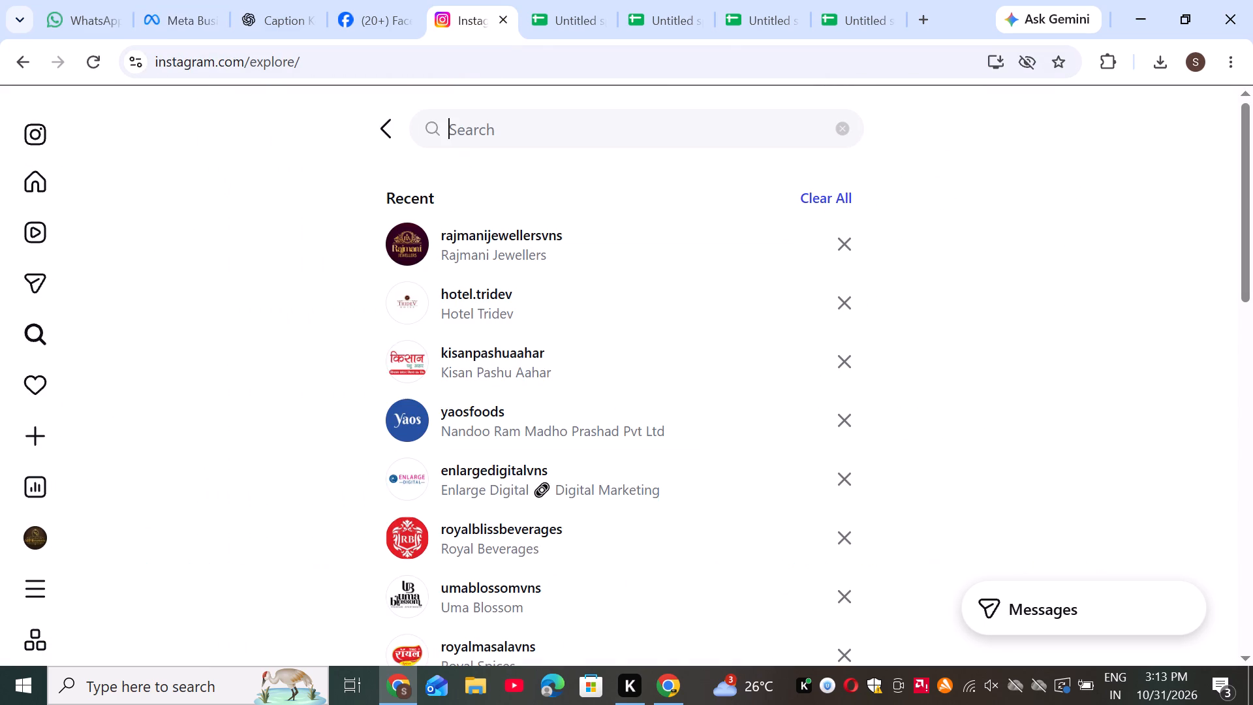
{"action": "left_click", "coordinate": [480, 245]}
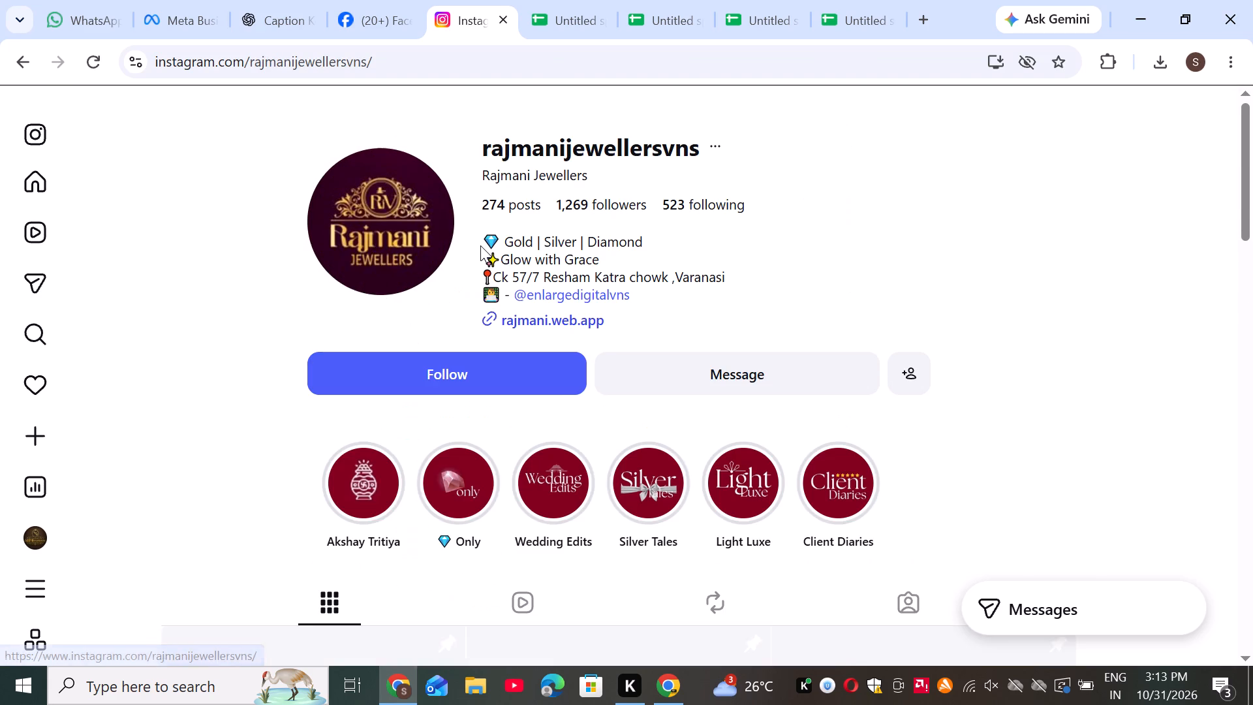
{"action": "scroll", "coordinate": [662, 428], "scroll_direction": "down", "scroll_amount": 3}
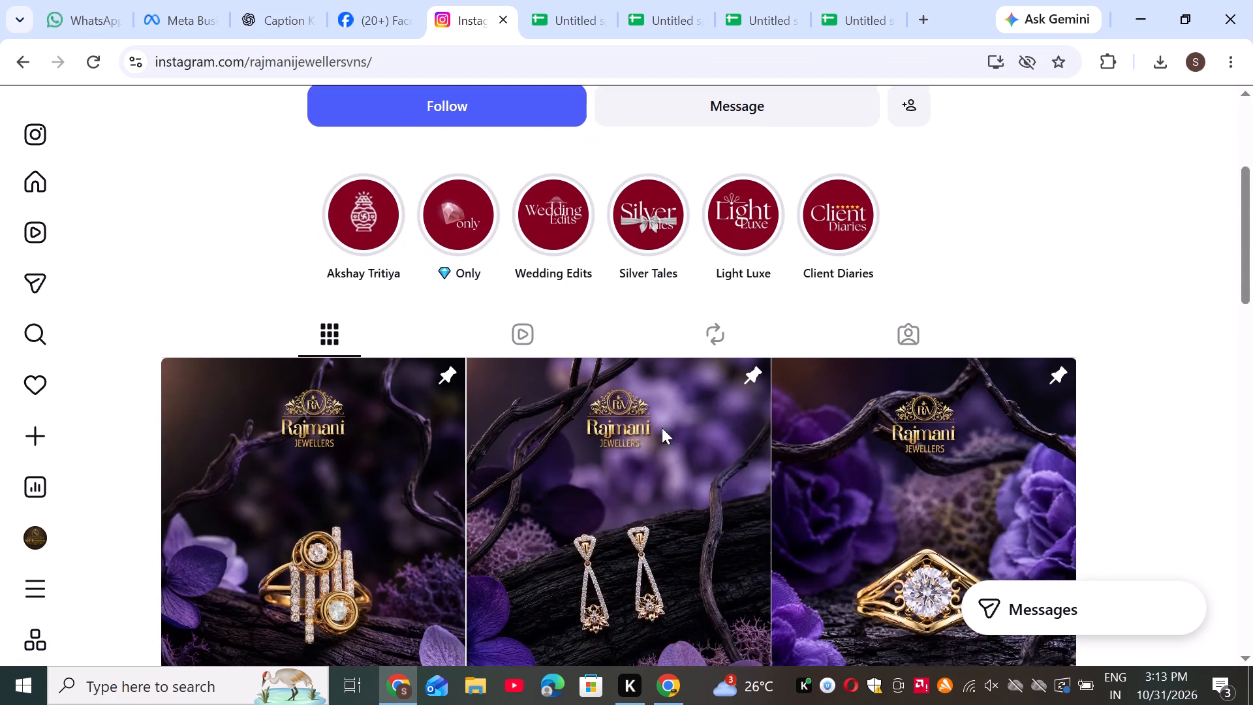
{"action": "scroll", "coordinate": [662, 428], "scroll_direction": "down", "scroll_amount": 5}
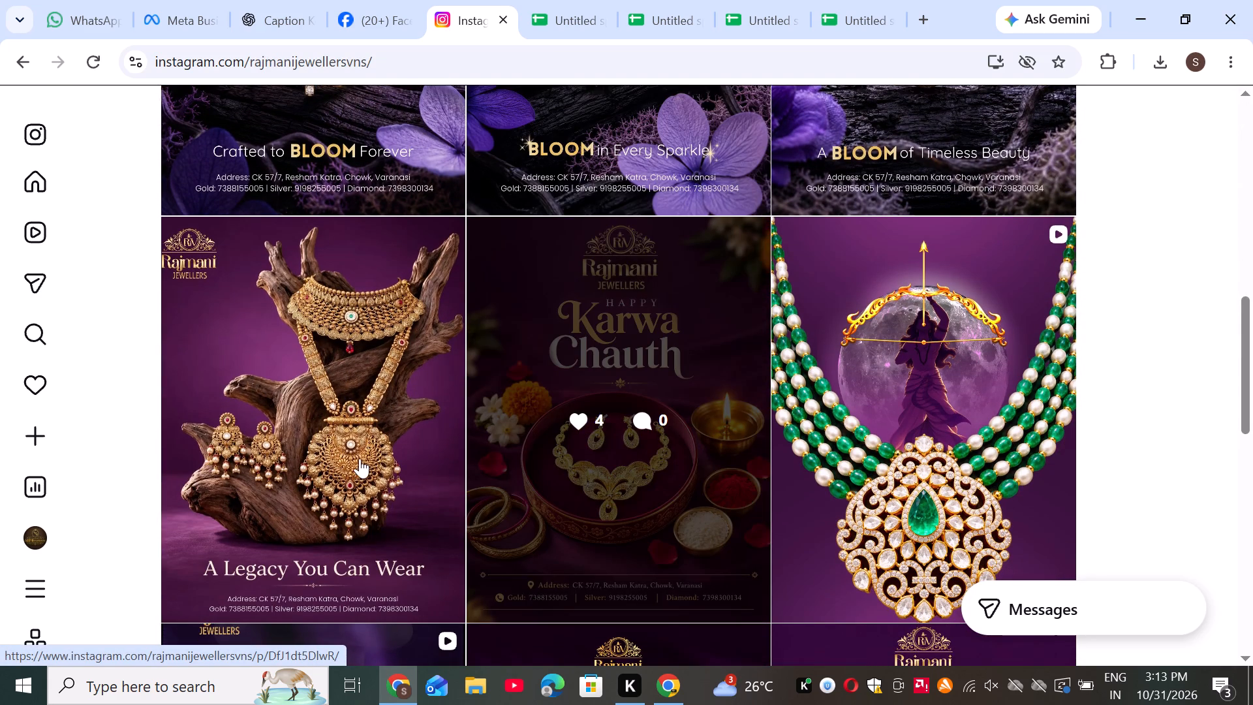
{"action": "left_click", "coordinate": [358, 458]}
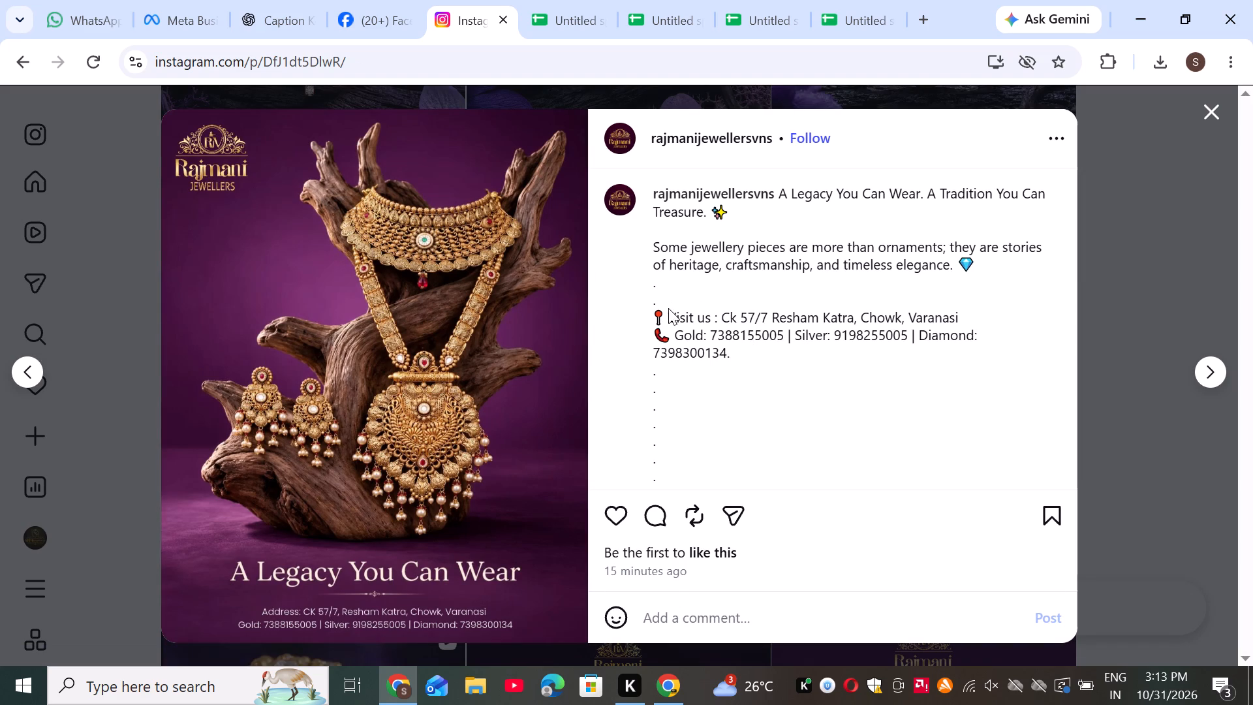
Copy the "Visit us" address line, the Gold, Silver and Diamond contact line and the separator periods below them from the post's caption.
{"action": "left_click_drag", "start_coordinate": [648, 315], "coordinate": [760, 437]}
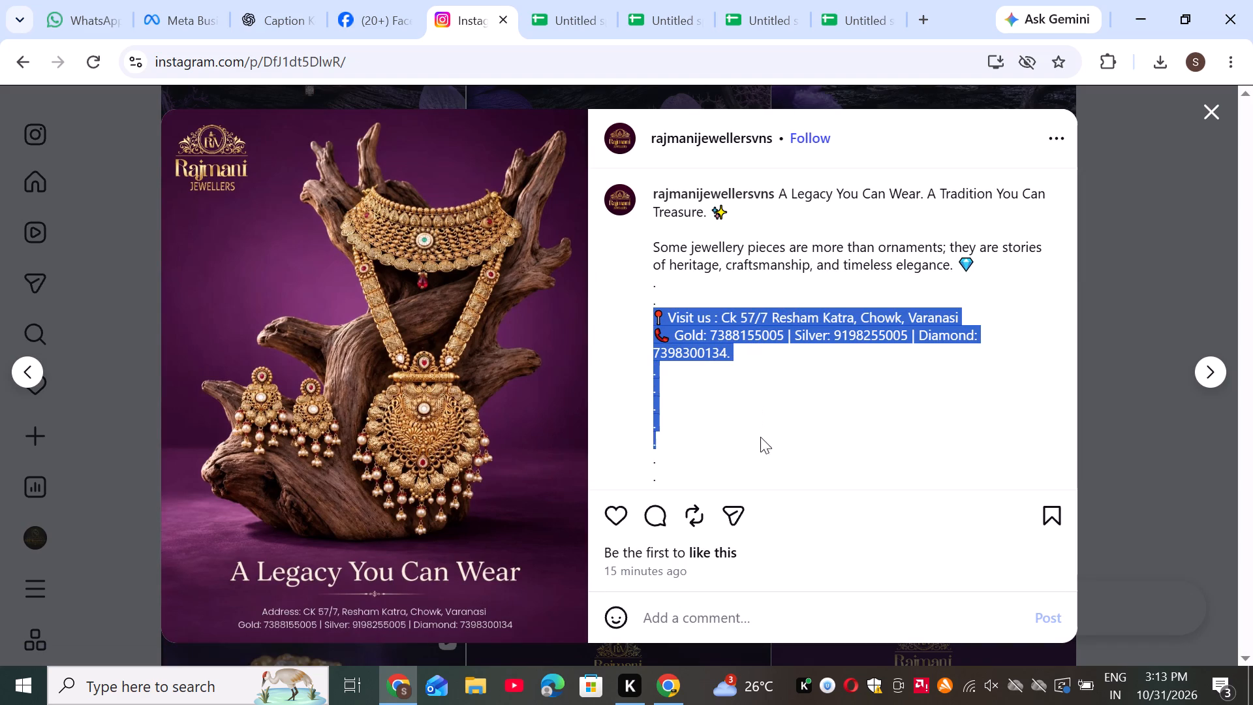
{"action": "left_click_drag", "start_coordinate": [760, 437], "coordinate": [767, 227]}
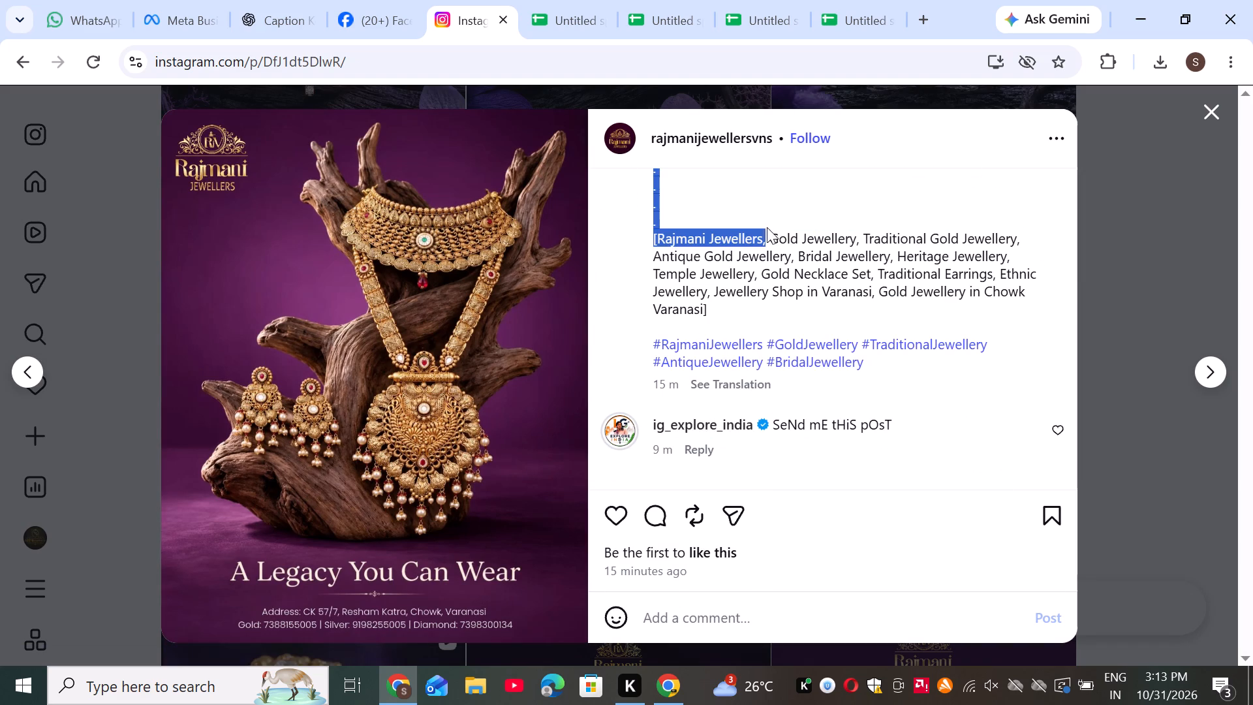
{"action": "left_click_drag", "start_coordinate": [767, 227], "coordinate": [765, 219]}
{"action": "scroll", "coordinate": [765, 219], "scroll_direction": "up", "scroll_amount": 3}
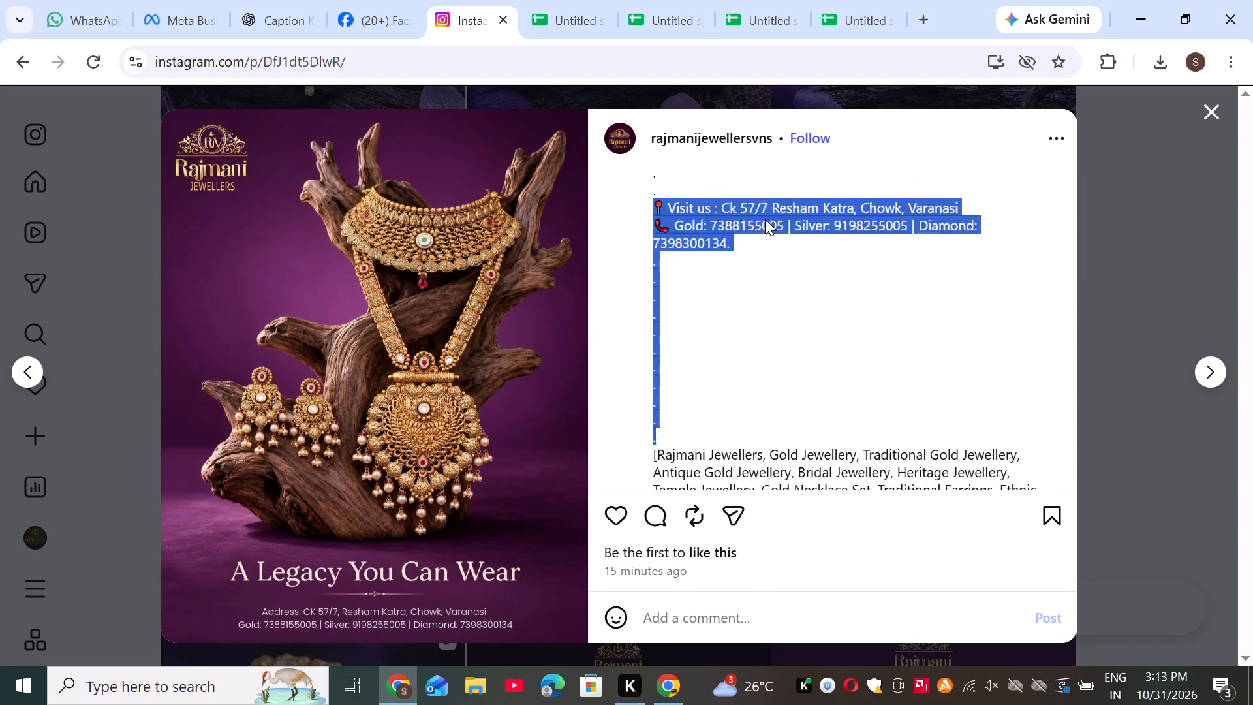
{"action": "scroll", "coordinate": [765, 219], "scroll_direction": "up", "scroll_amount": 1}
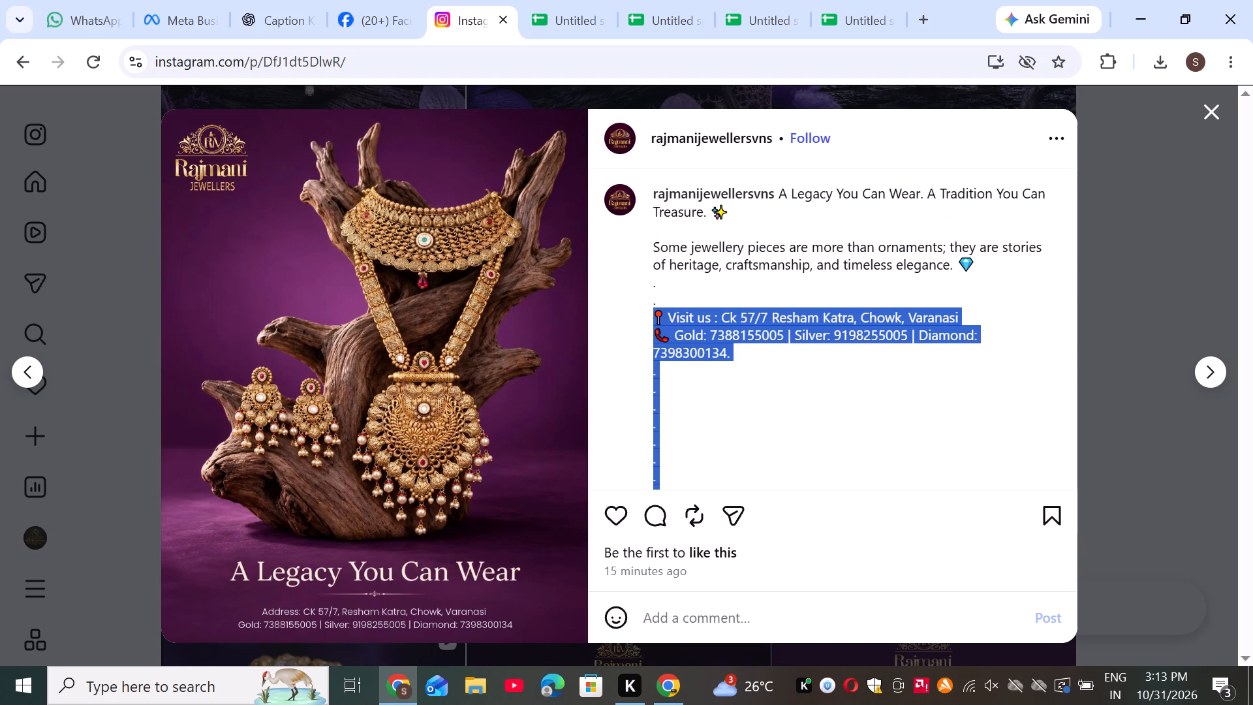
{"action": "right_click", "coordinate": [728, 329]}
{"action": "left_click", "coordinate": [780, 348]}
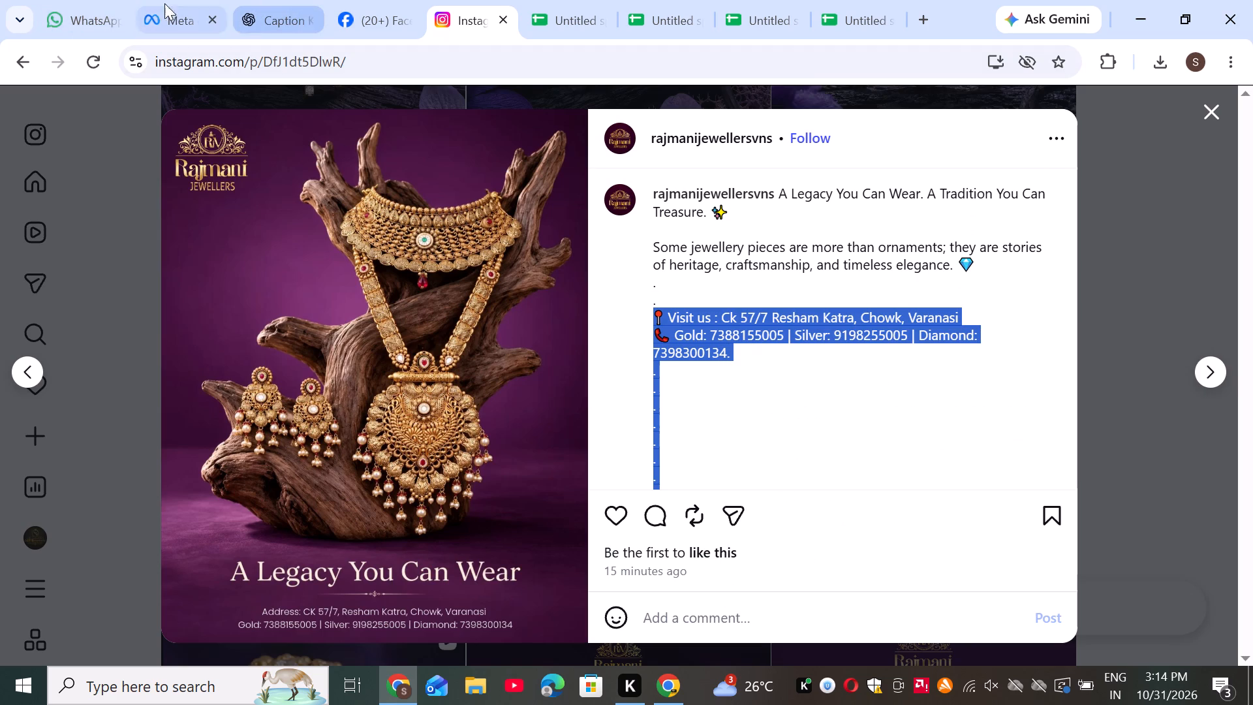
Switch to the Meta Business Suite post and paste the copied address, contact and separator lines below the Dhanteras caption's two separator periods.
{"action": "left_click", "coordinate": [183, 11]}
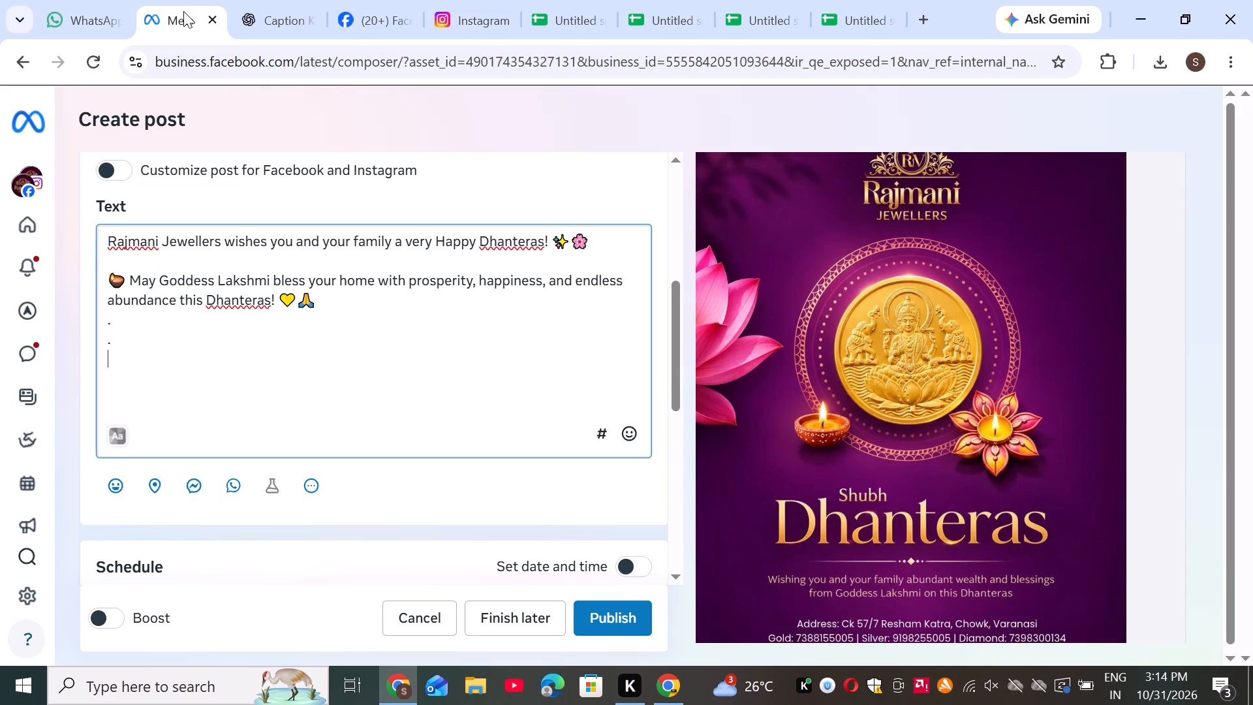
{"action": "right_click", "coordinate": [125, 362]}
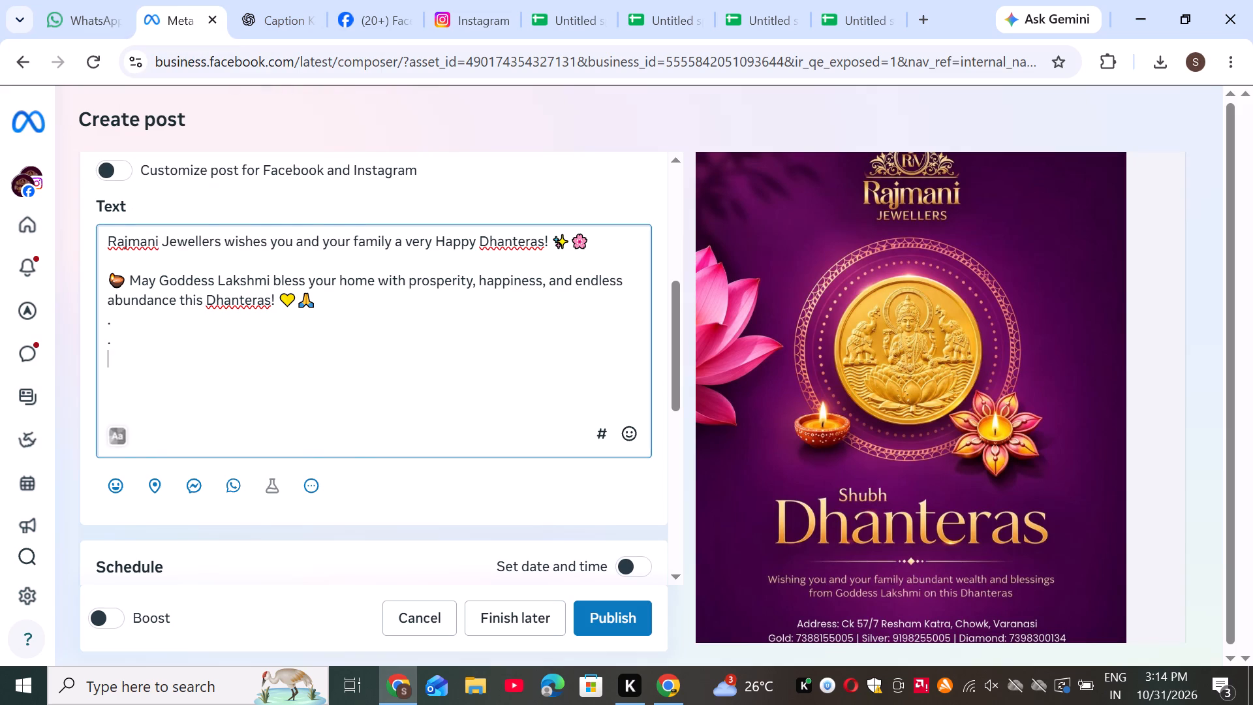
{"action": "left_click", "coordinate": [125, 362]}
{"action": "left_click", "coordinate": [177, 442]}
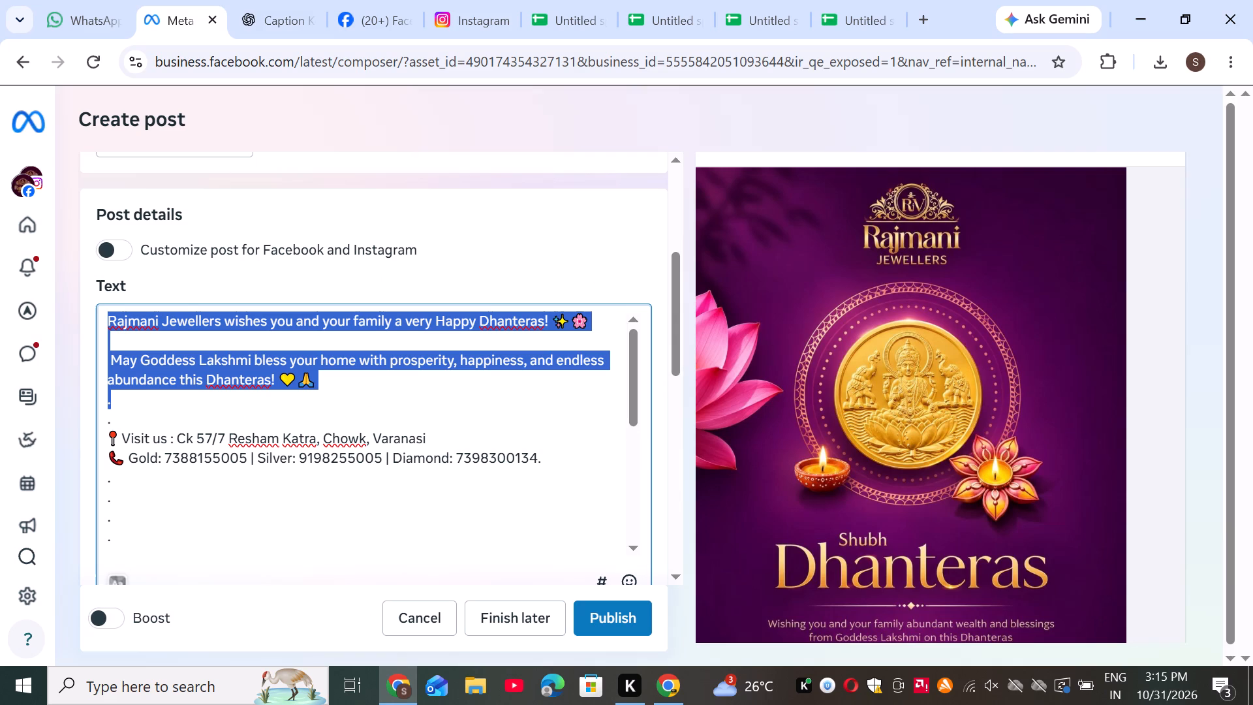
{"action": "left_click", "coordinate": [250, 504]}
{"action": "scroll", "coordinate": [308, 445], "scroll_direction": "down", "scroll_amount": 3}
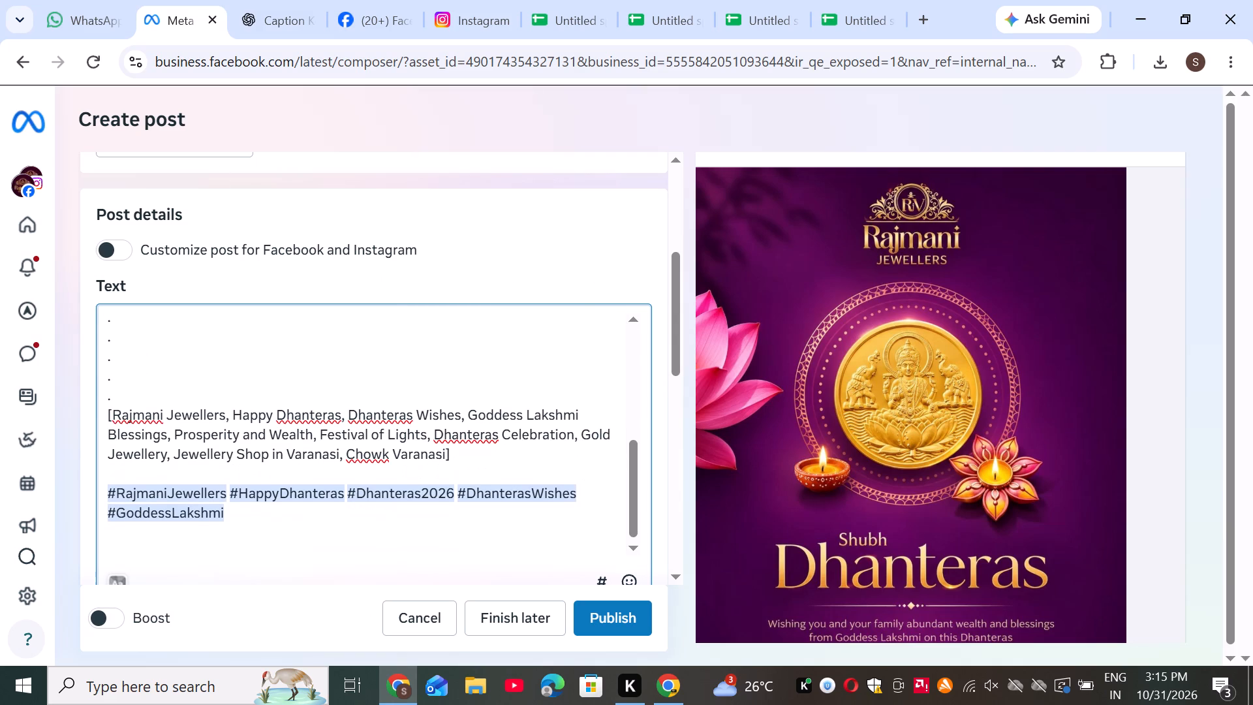
{"action": "scroll", "coordinate": [308, 445], "scroll_direction": "down", "scroll_amount": 7}
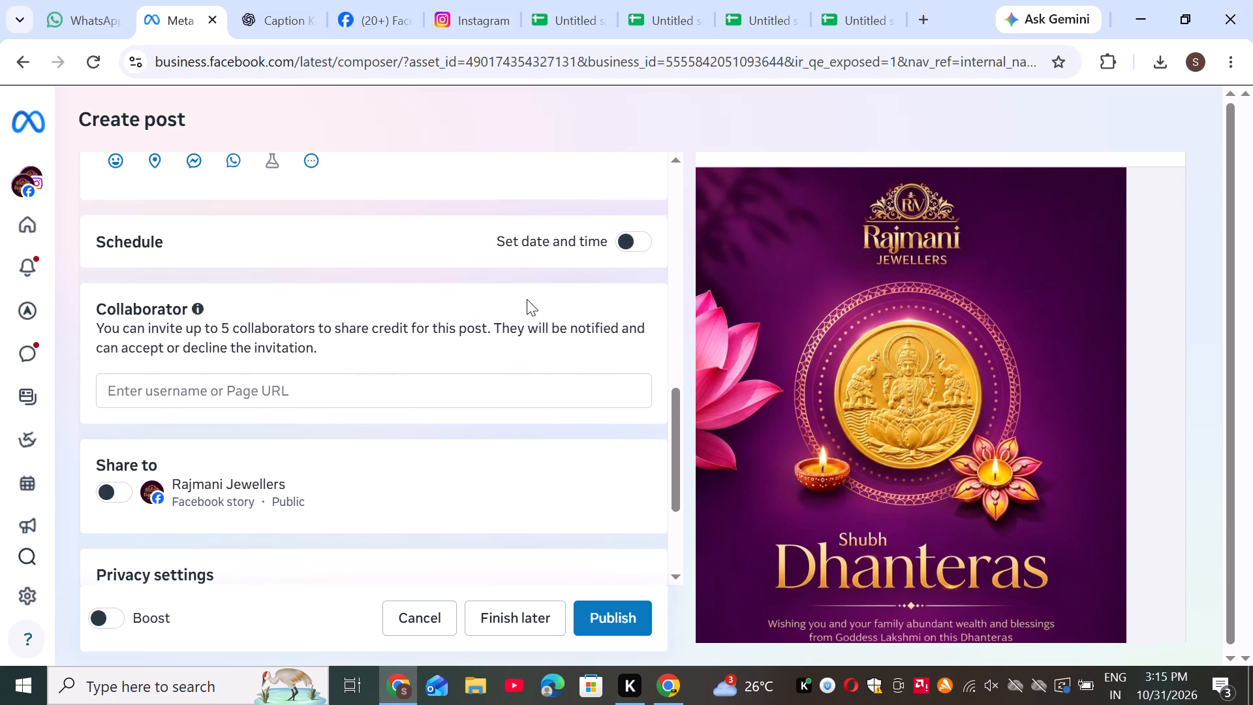
Turn on scheduling for the post and set both the Facebook and Instagram dates to Nov 6, 2026.
{"action": "left_click", "coordinate": [625, 247]}
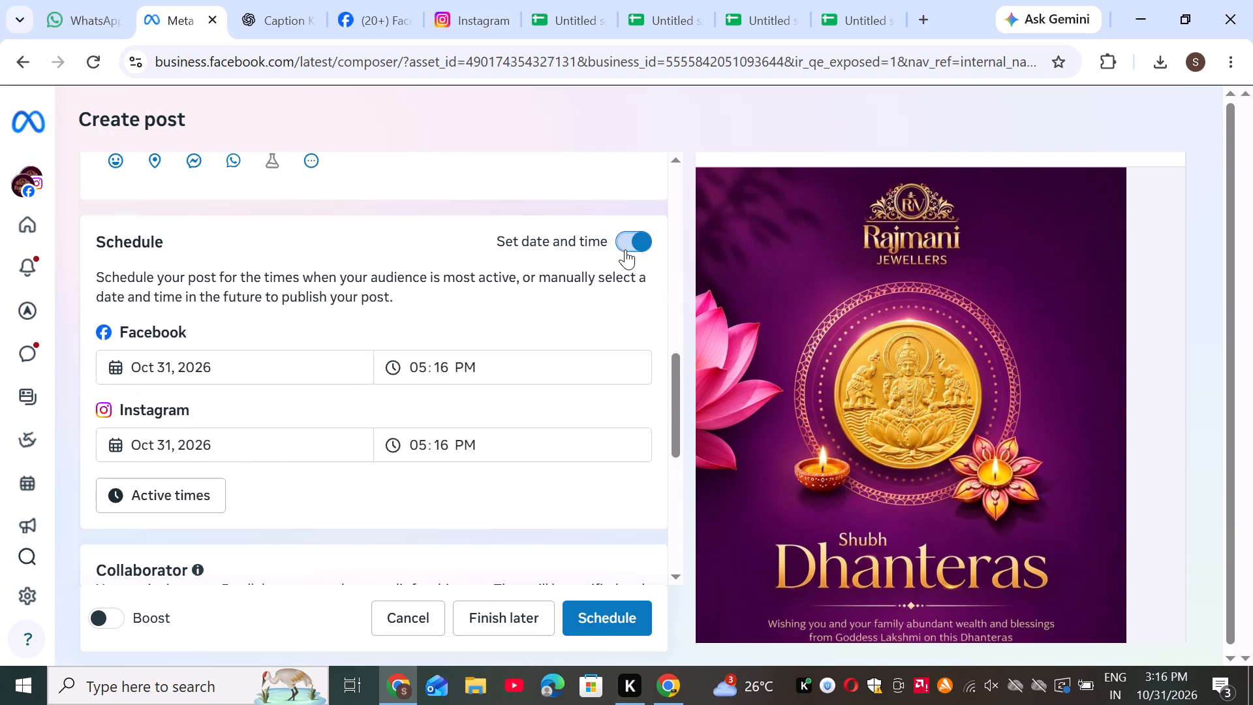
{"action": "left_click", "coordinate": [167, 365]}
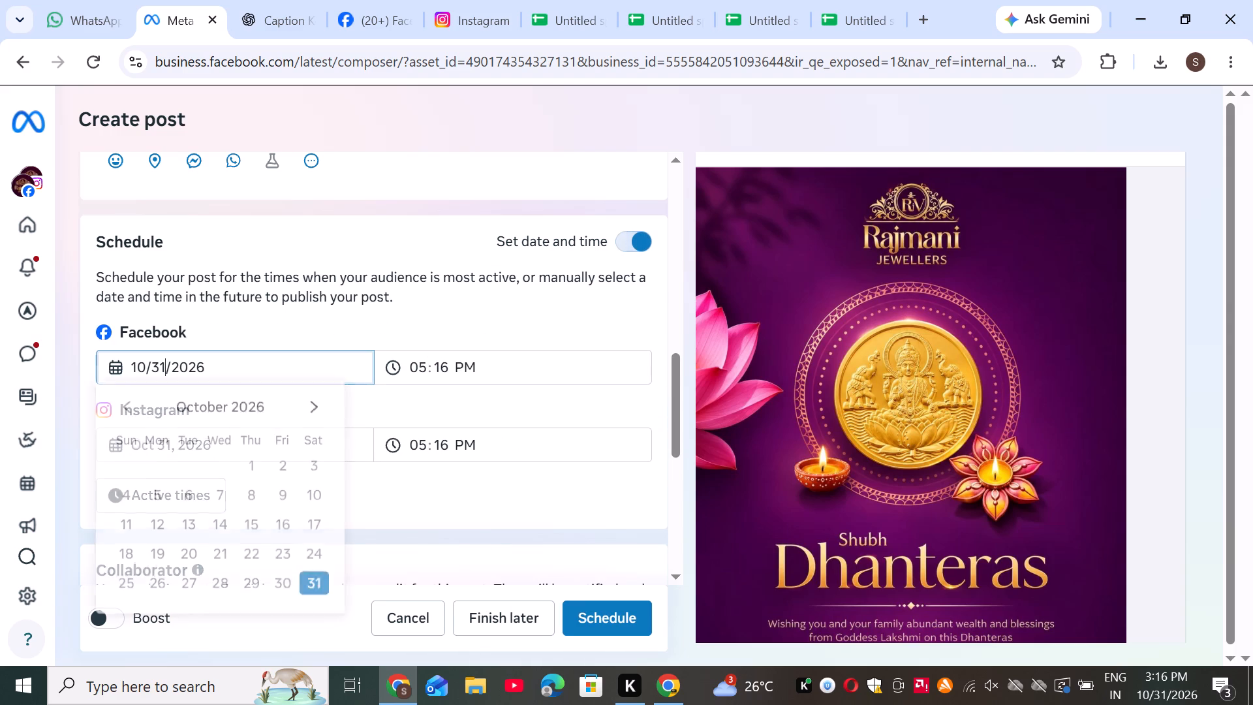
{"action": "left_click", "coordinate": [311, 408]}
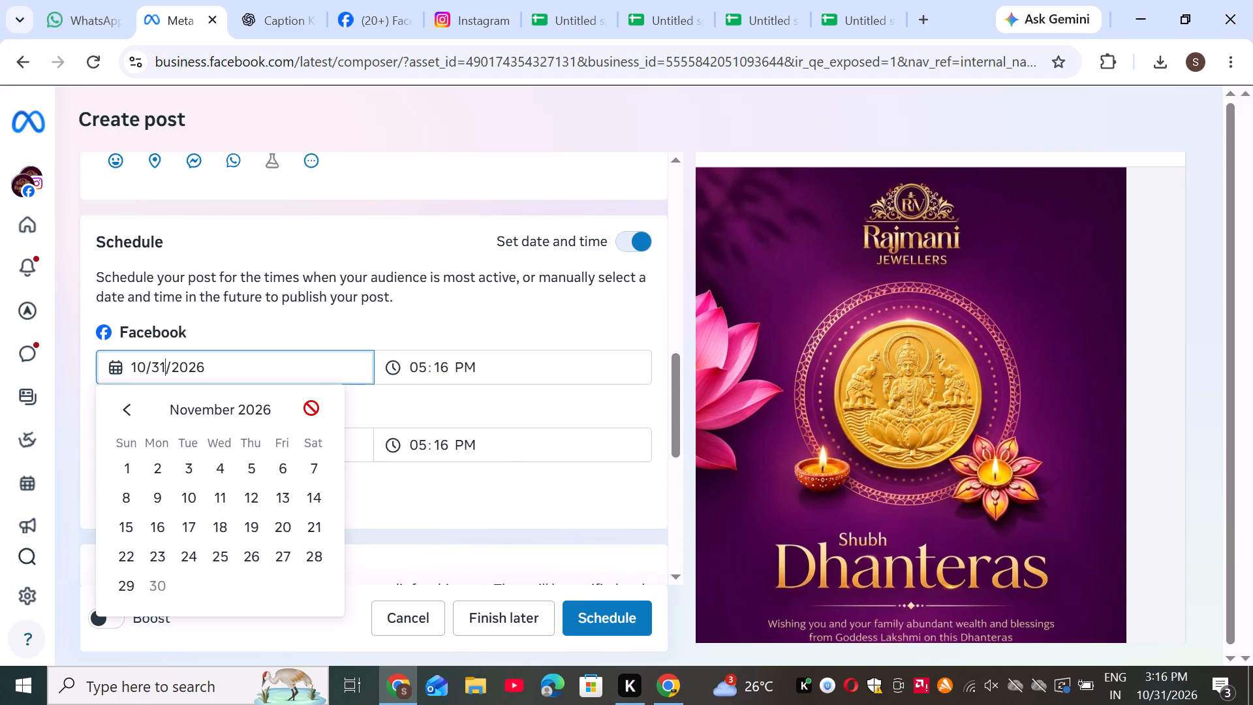
{"action": "left_click", "coordinate": [286, 460]}
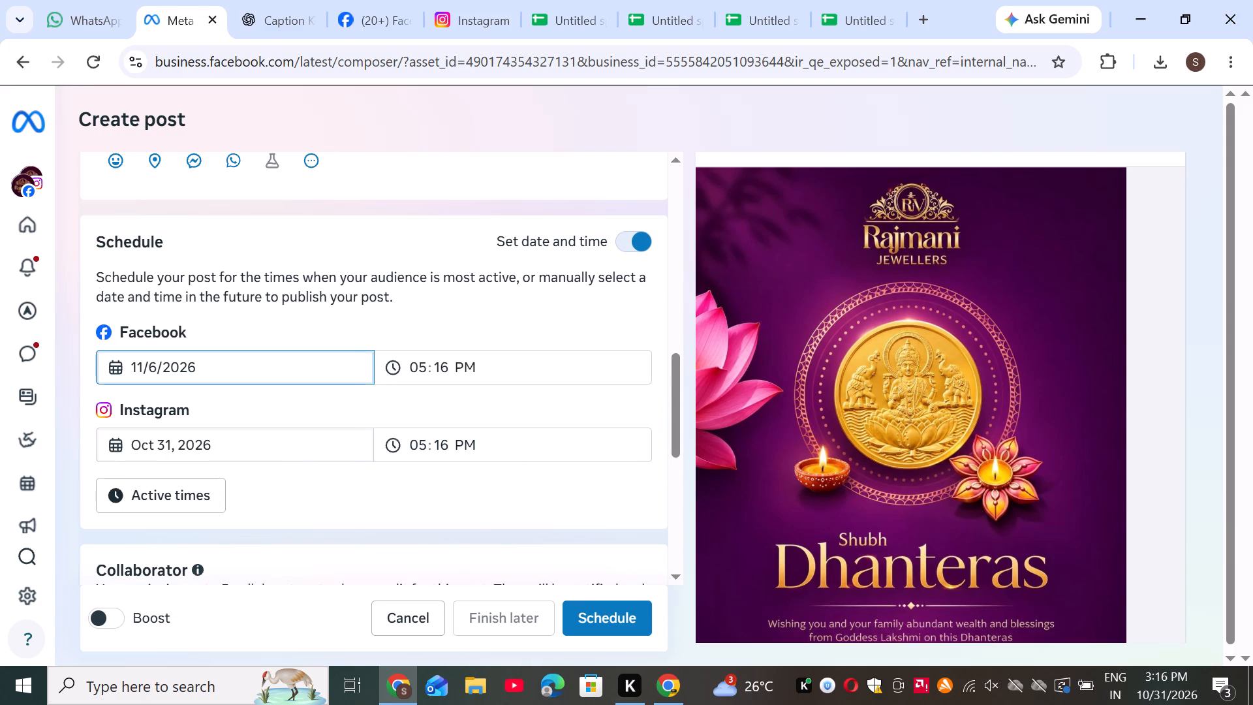
{"action": "left_click", "coordinate": [166, 442]}
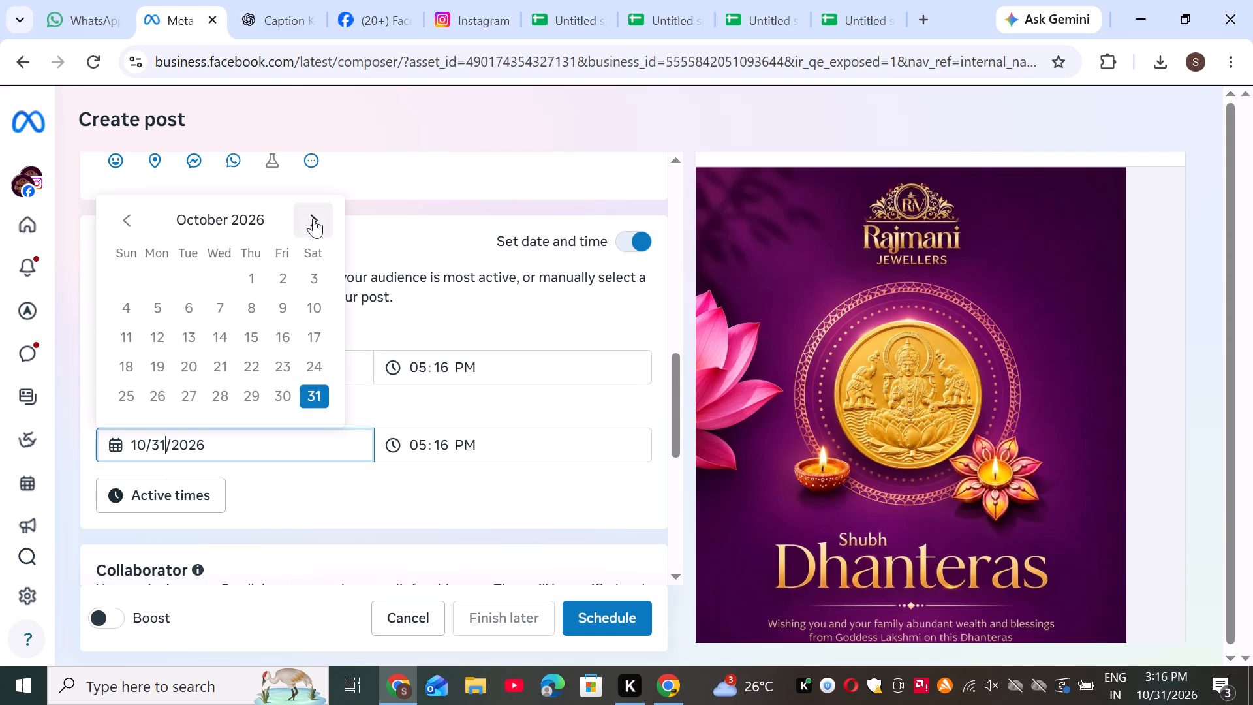
{"action": "left_click", "coordinate": [313, 217]}
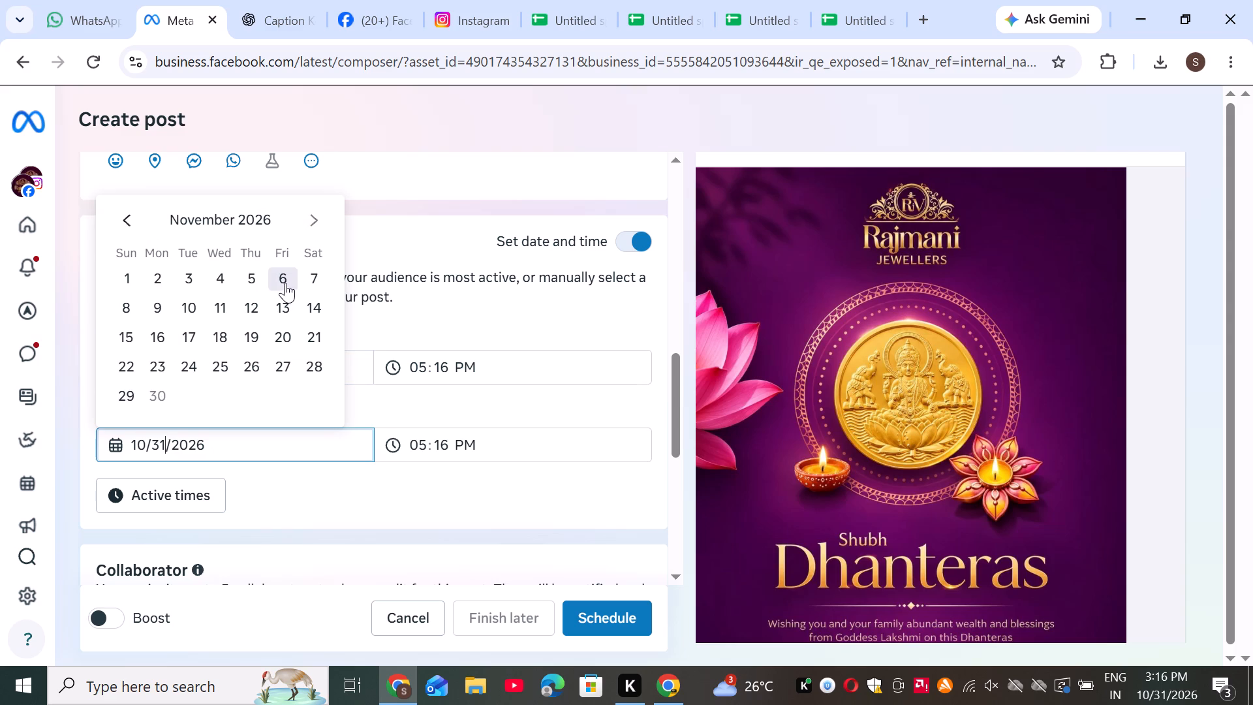
{"action": "left_click", "coordinate": [285, 278]}
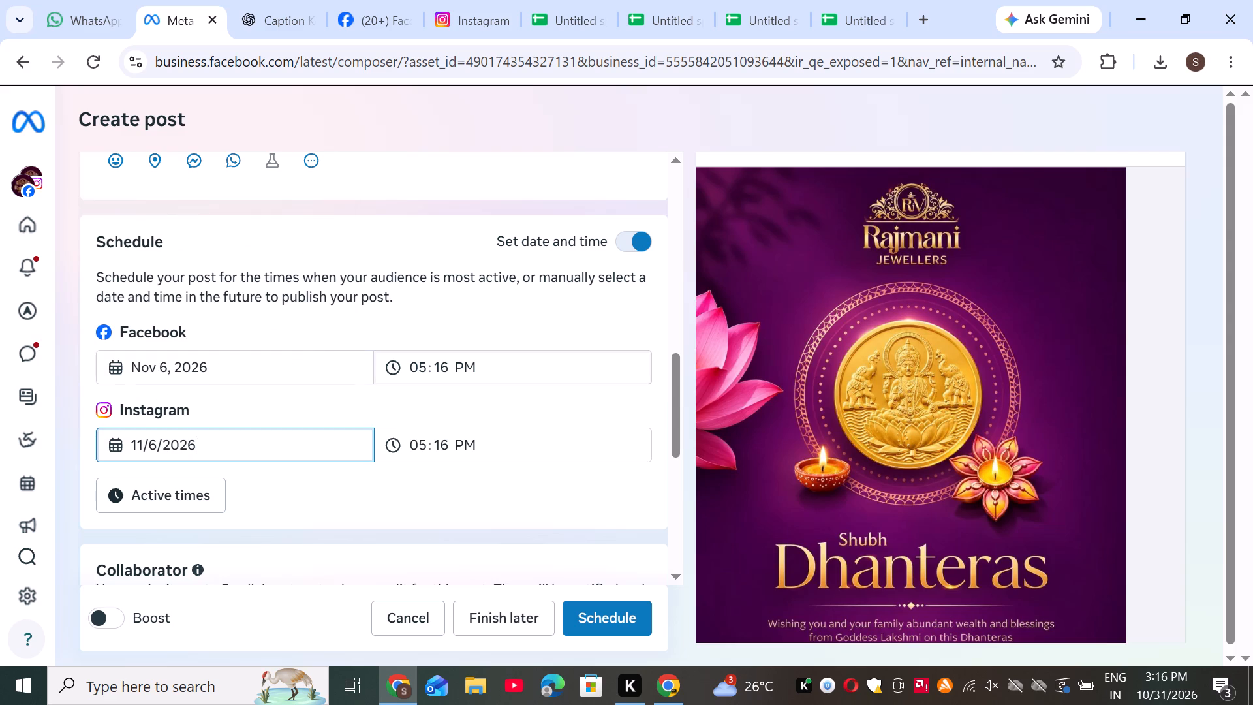
Set both the Facebook and Instagram publishing times to 06:00 AM.
{"action": "left_click", "coordinate": [421, 368]}
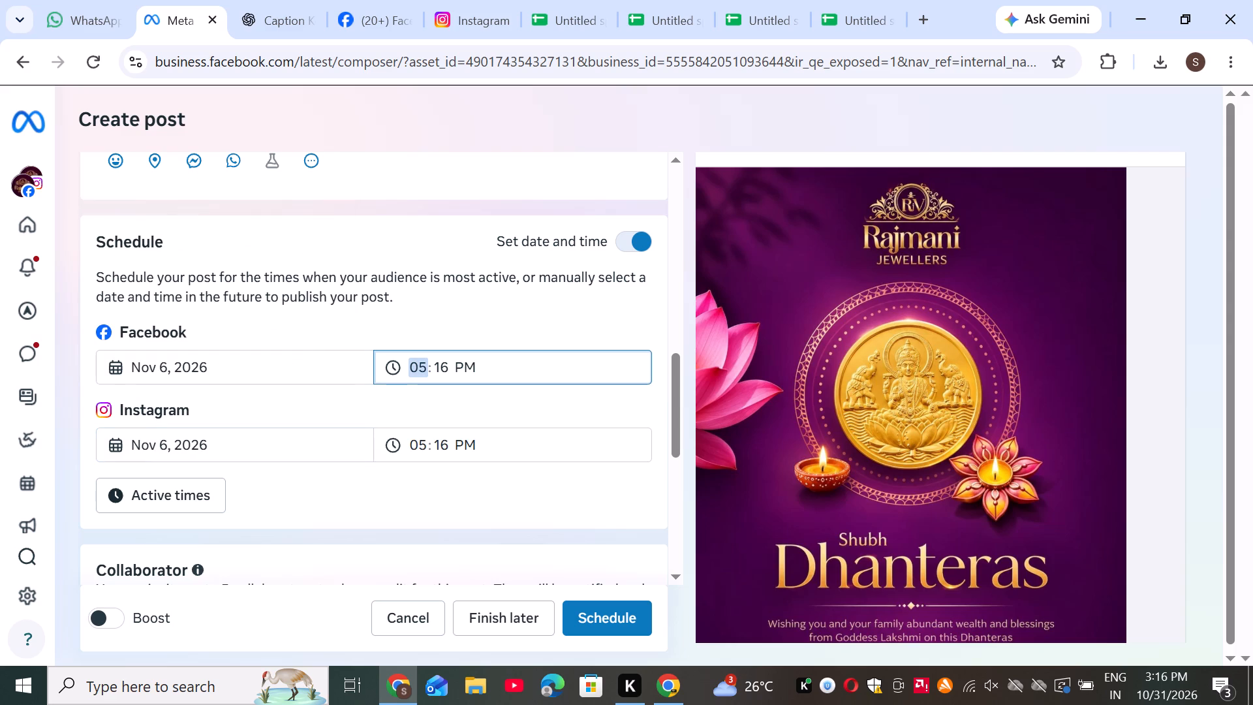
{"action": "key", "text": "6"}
{"action": "key", "text": "Right"}
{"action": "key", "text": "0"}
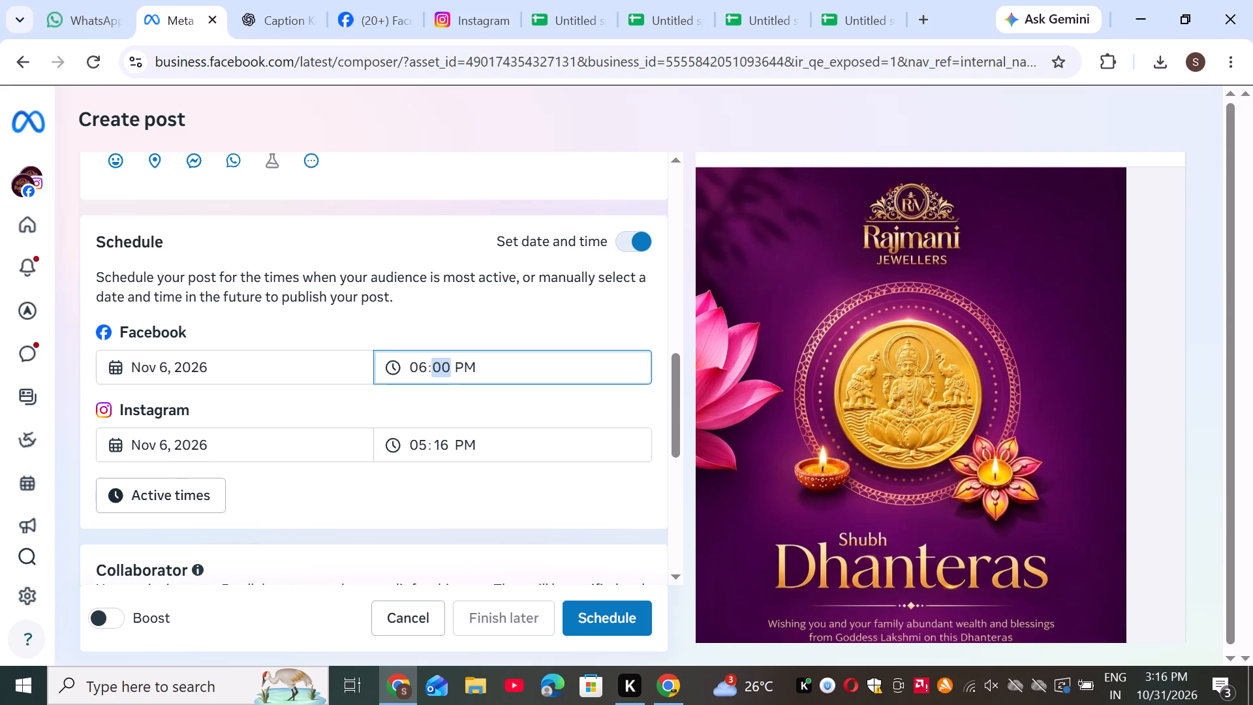
{"action": "key", "text": "Right"}
{"action": "key", "text": "Up"}
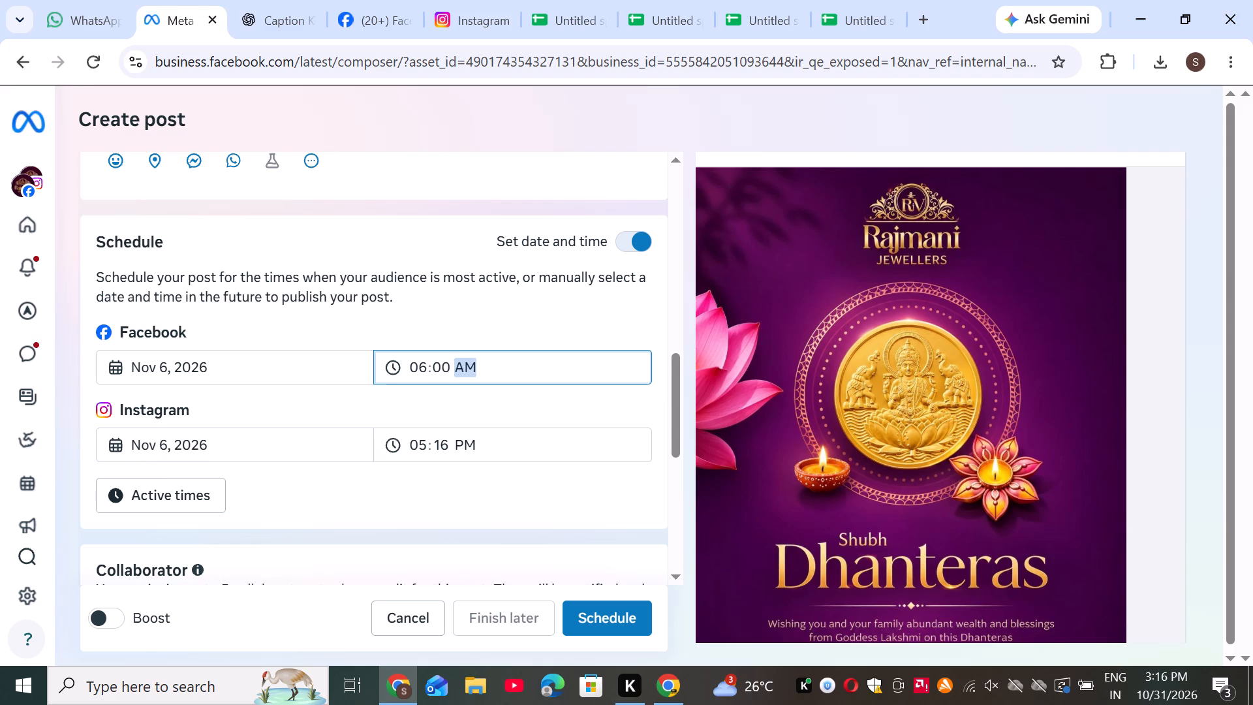
{"action": "left_click", "coordinate": [421, 450]}
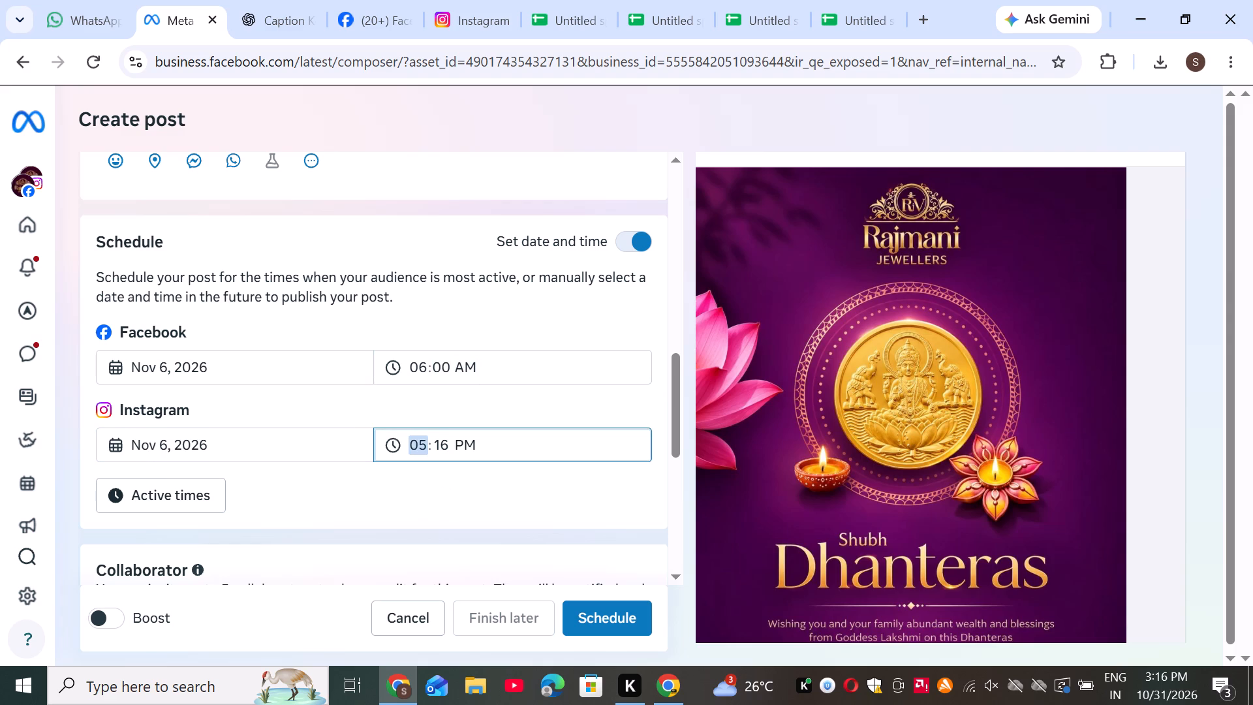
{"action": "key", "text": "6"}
{"action": "key", "text": "Right"}
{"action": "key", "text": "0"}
{"action": "key", "text": "Right"}
{"action": "key", "text": "Up"}
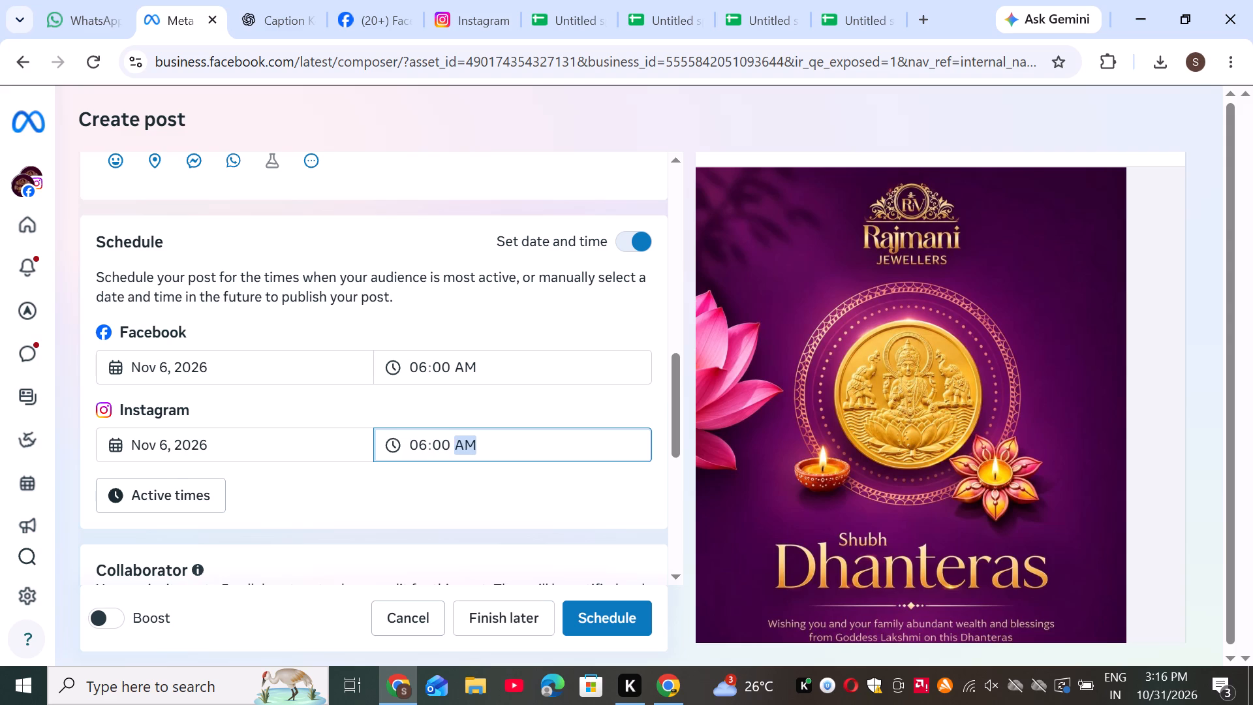
Schedule the Dhanteras post, check its caption preview and dismiss the boost offer.
{"action": "left_click", "coordinate": [602, 631]}
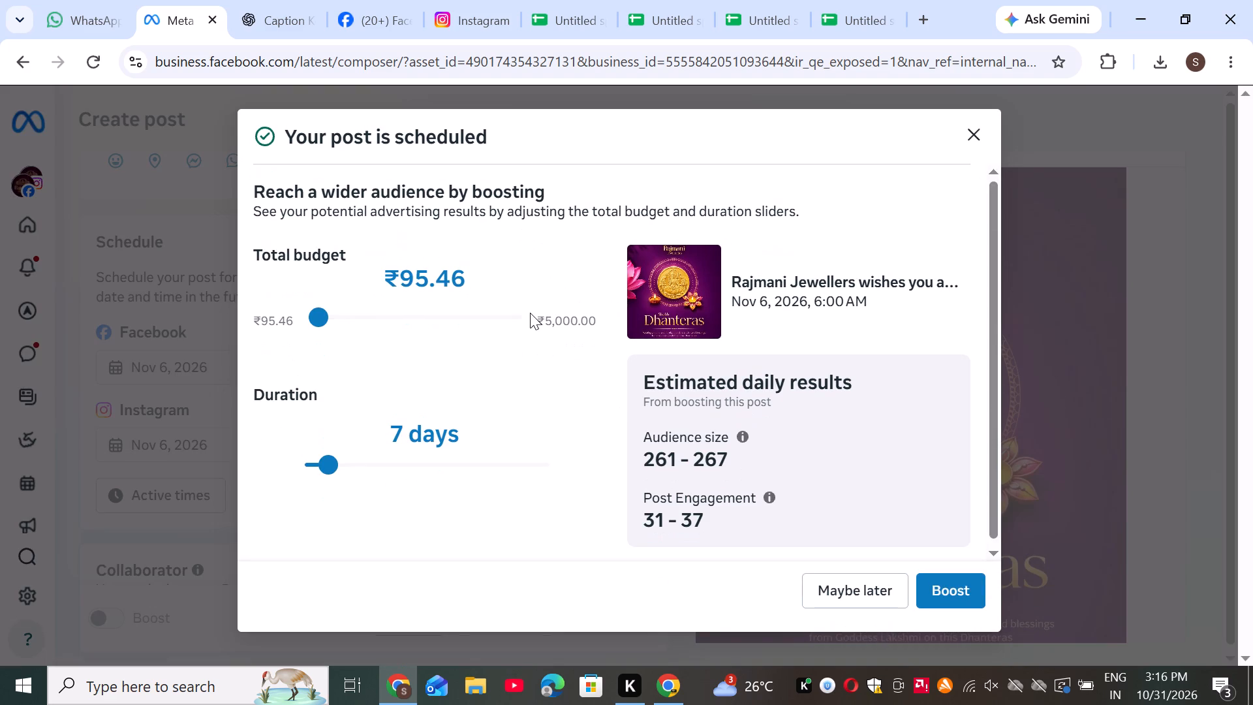
{"action": "left_click", "coordinate": [713, 287]}
{"action": "left_click", "coordinate": [757, 283]}
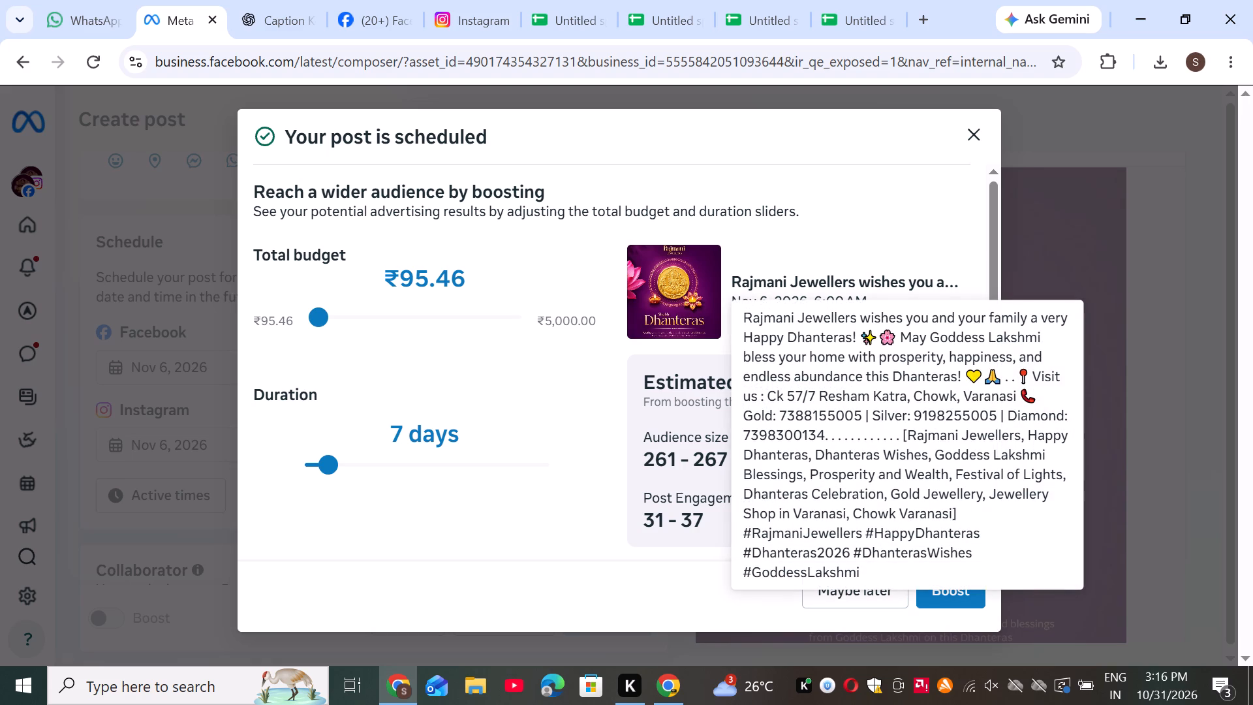
{"action": "left_click", "coordinate": [942, 281]}
{"action": "left_click", "coordinate": [668, 285]}
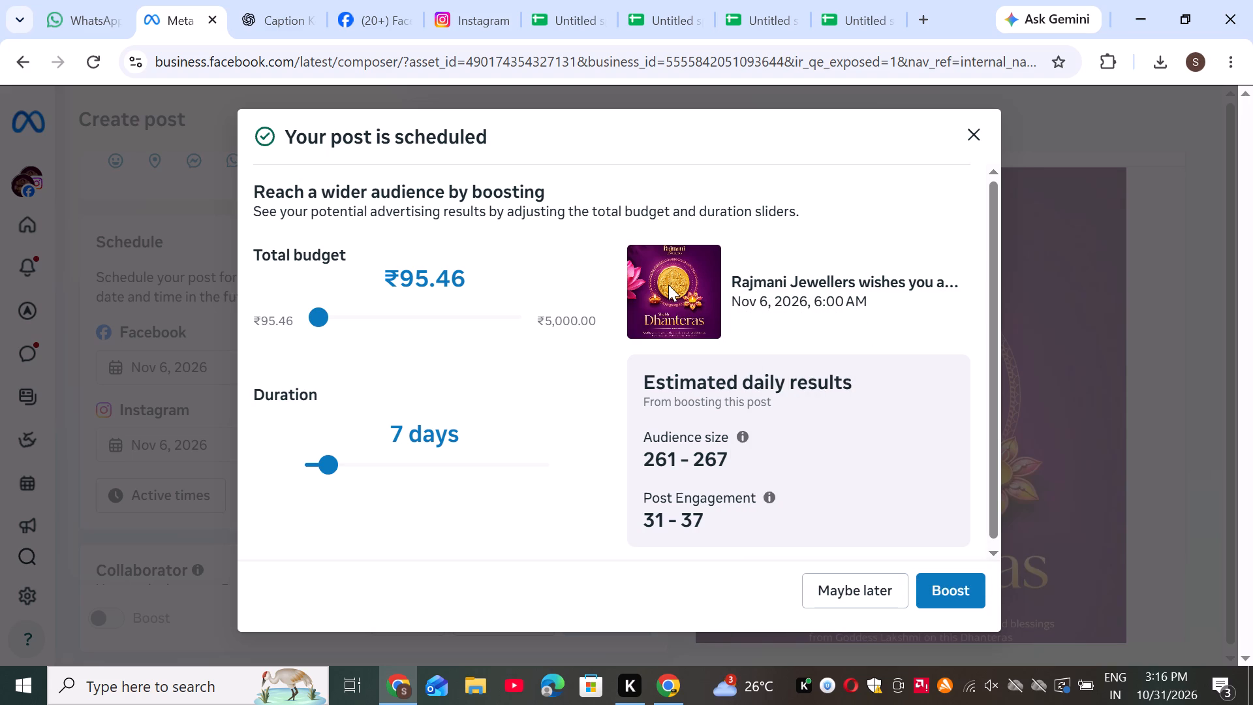
{"action": "left_click", "coordinate": [970, 133]}
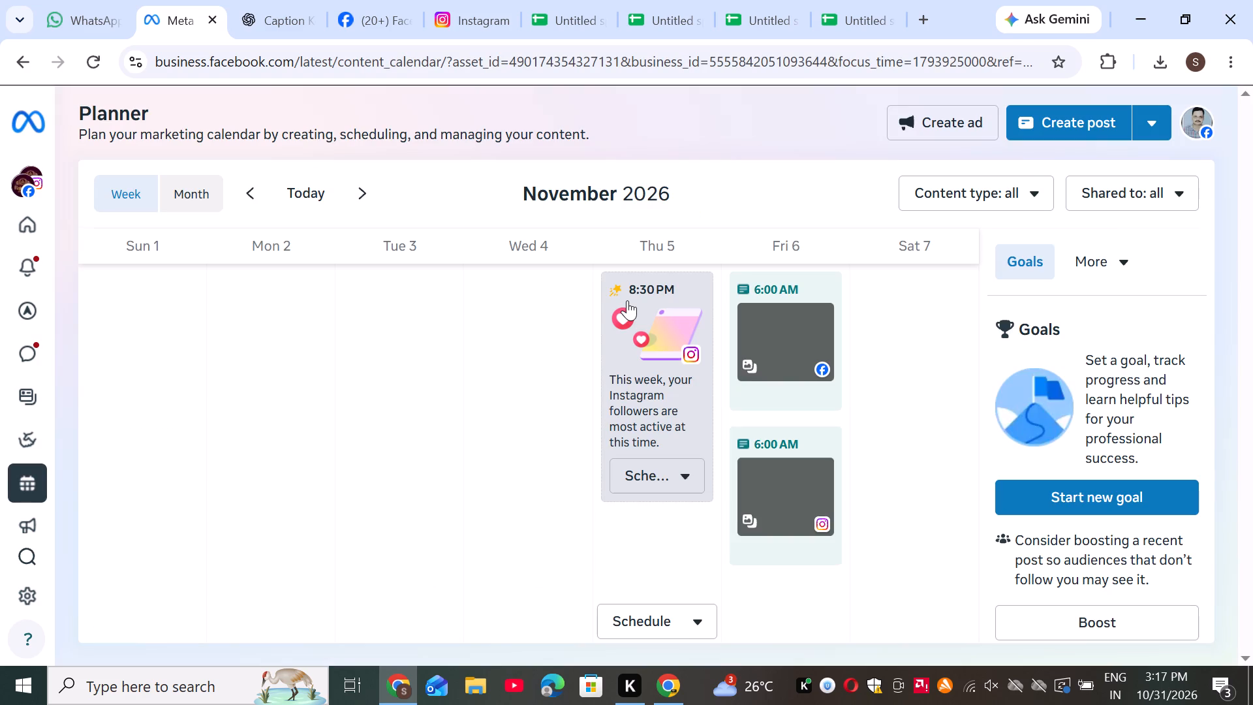
Open the Facebook post scheduled for Friday, November 6 in the Planner, expand its caption and copy the full text through the hashtags.
{"action": "left_click", "coordinate": [798, 357]}
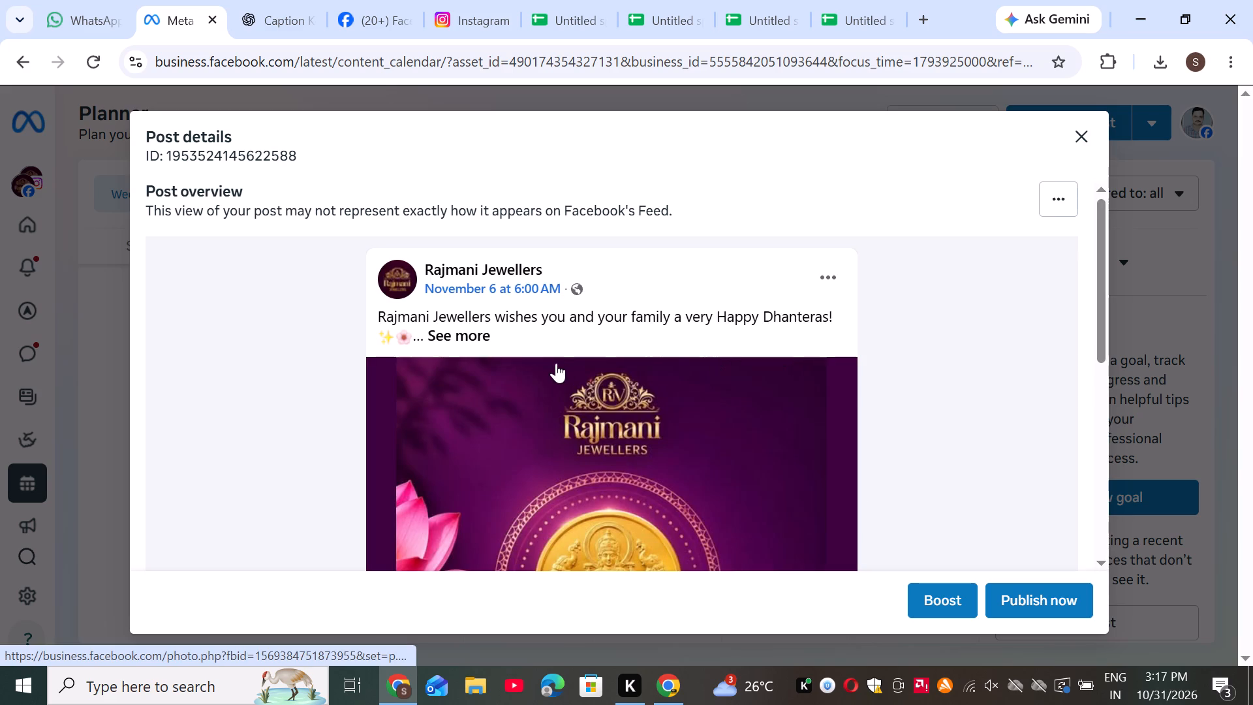
{"action": "left_click", "coordinate": [461, 334]}
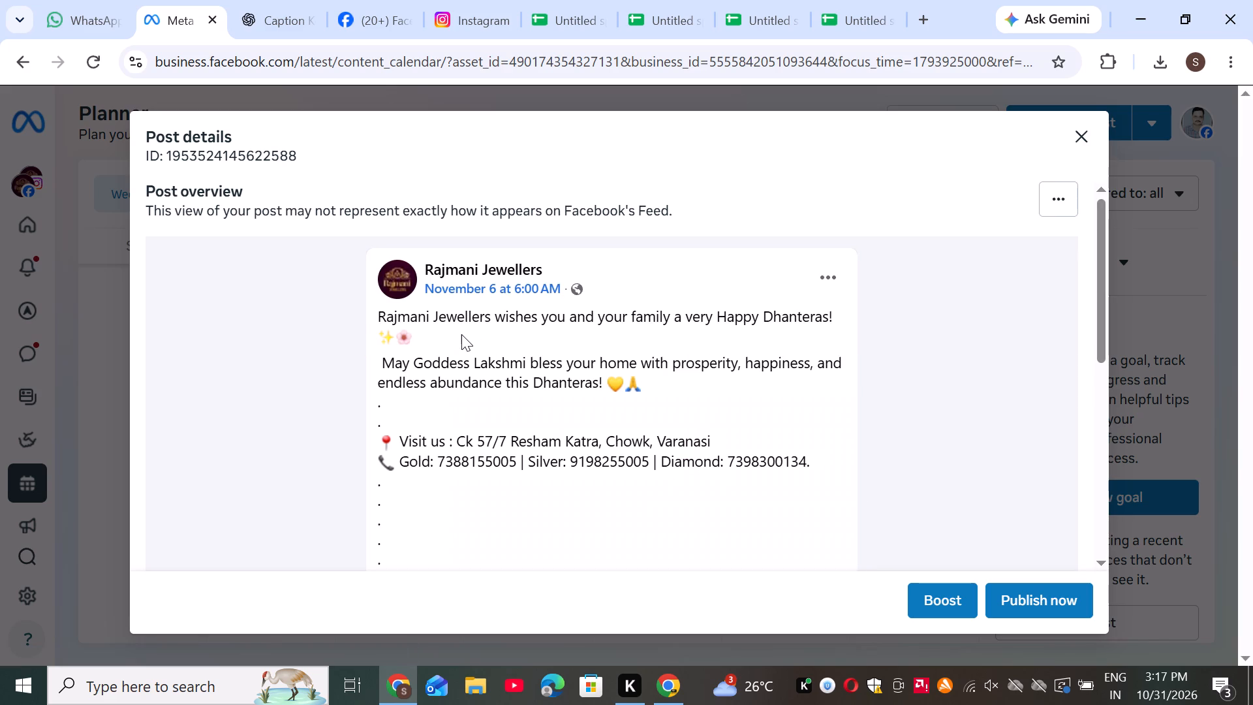
{"action": "left_click_drag", "start_coordinate": [379, 307], "coordinate": [490, 429]}
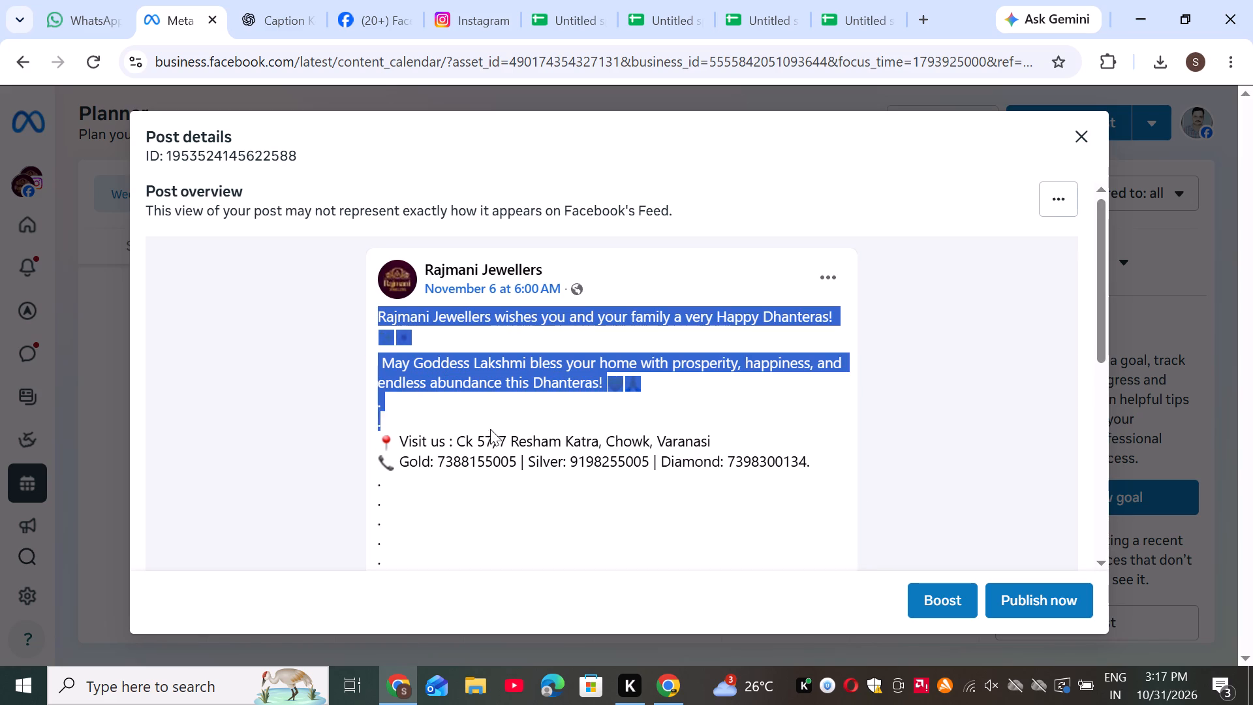
{"action": "left_click_drag", "start_coordinate": [490, 429], "coordinate": [670, 270]}
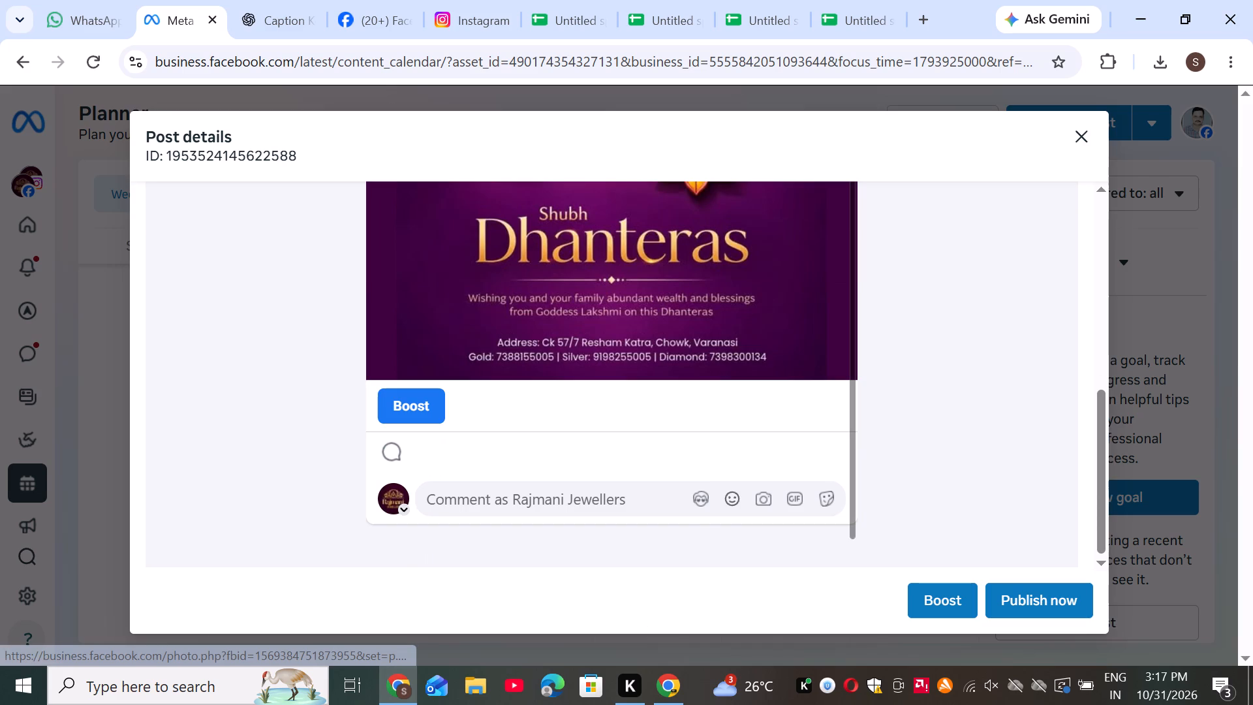
{"action": "left_click_drag", "start_coordinate": [670, 270], "coordinate": [668, 223]}
{"action": "scroll", "coordinate": [668, 223], "scroll_direction": "up", "scroll_amount": 6}
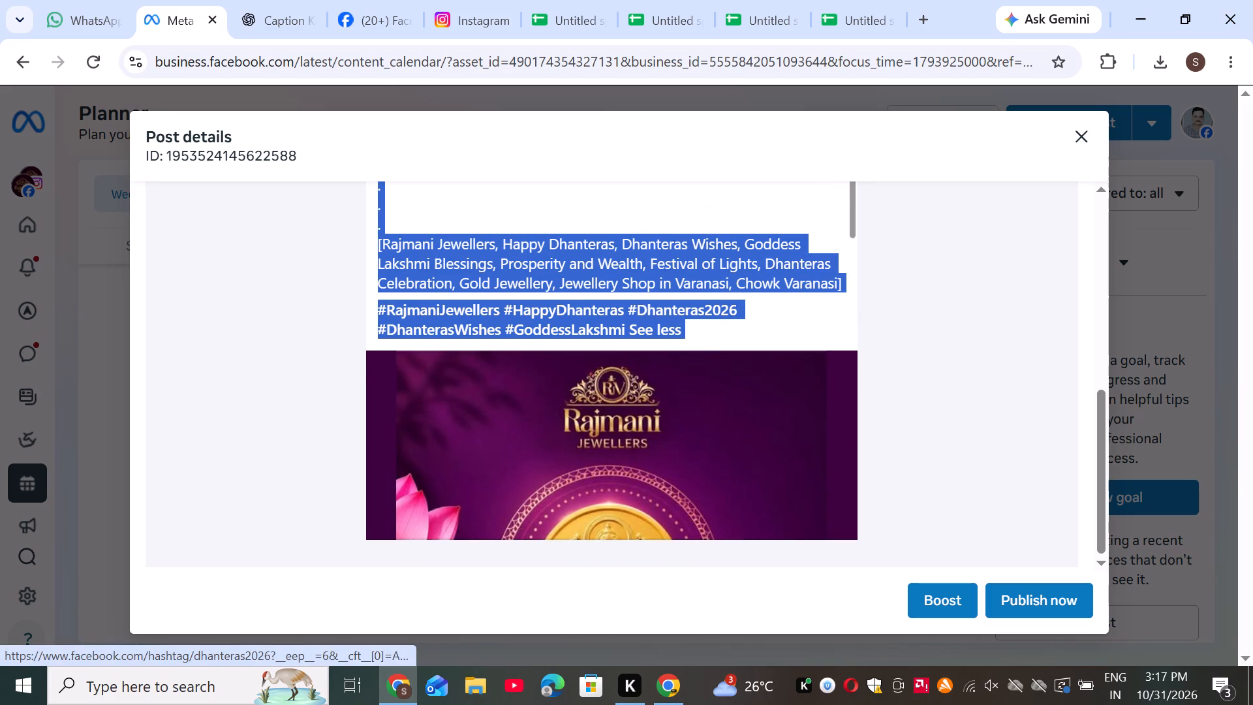
{"action": "right_click", "coordinate": [617, 277]}
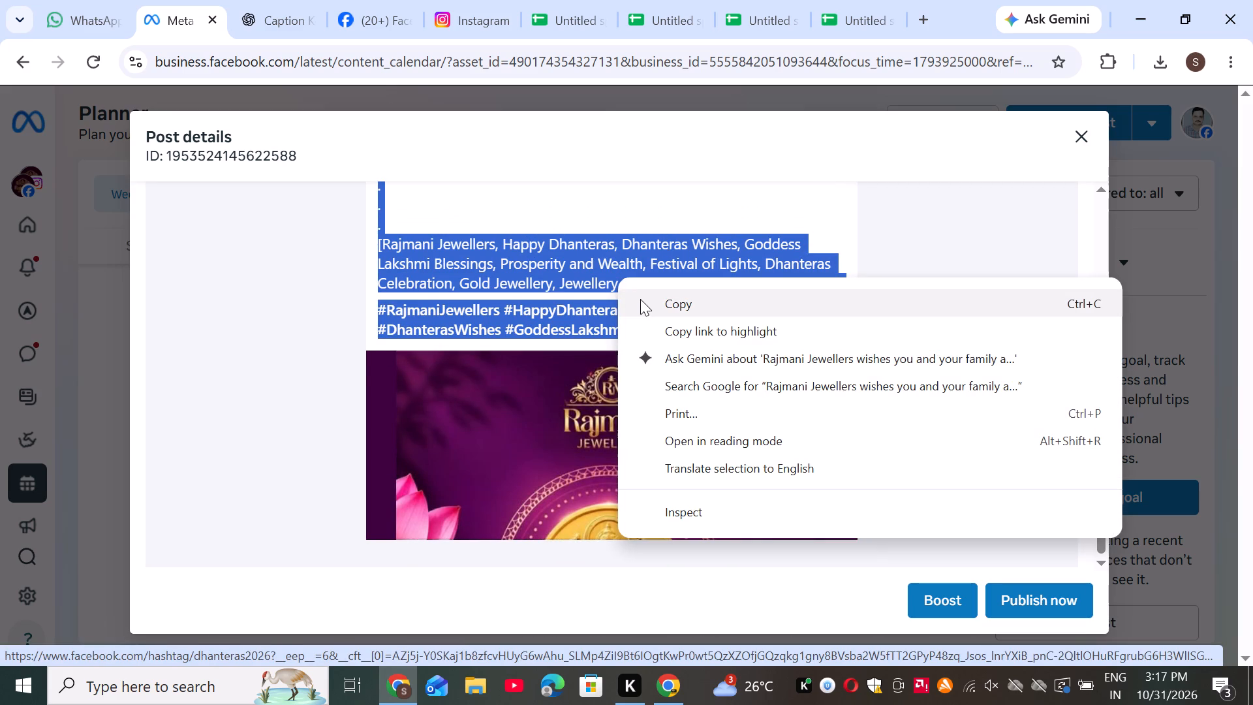
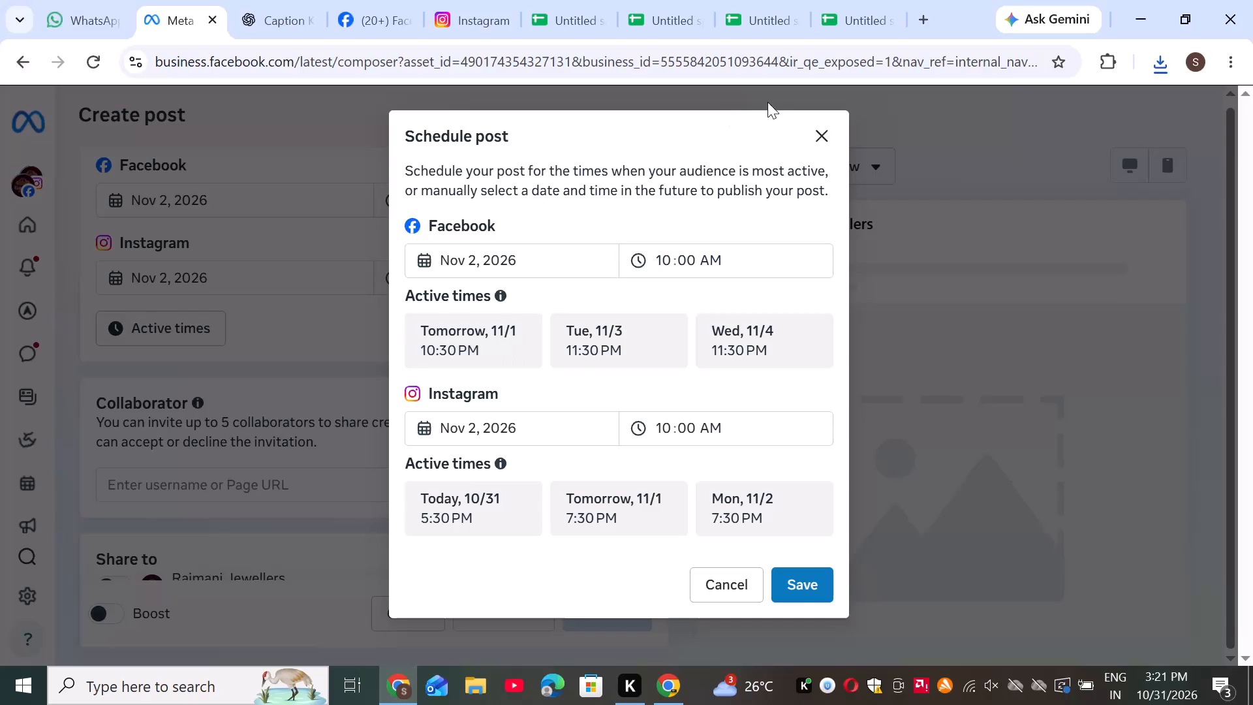
Dismiss the Schedule post dialog without saving, returning to the post composer.
{"action": "left_click", "coordinate": [823, 136]}
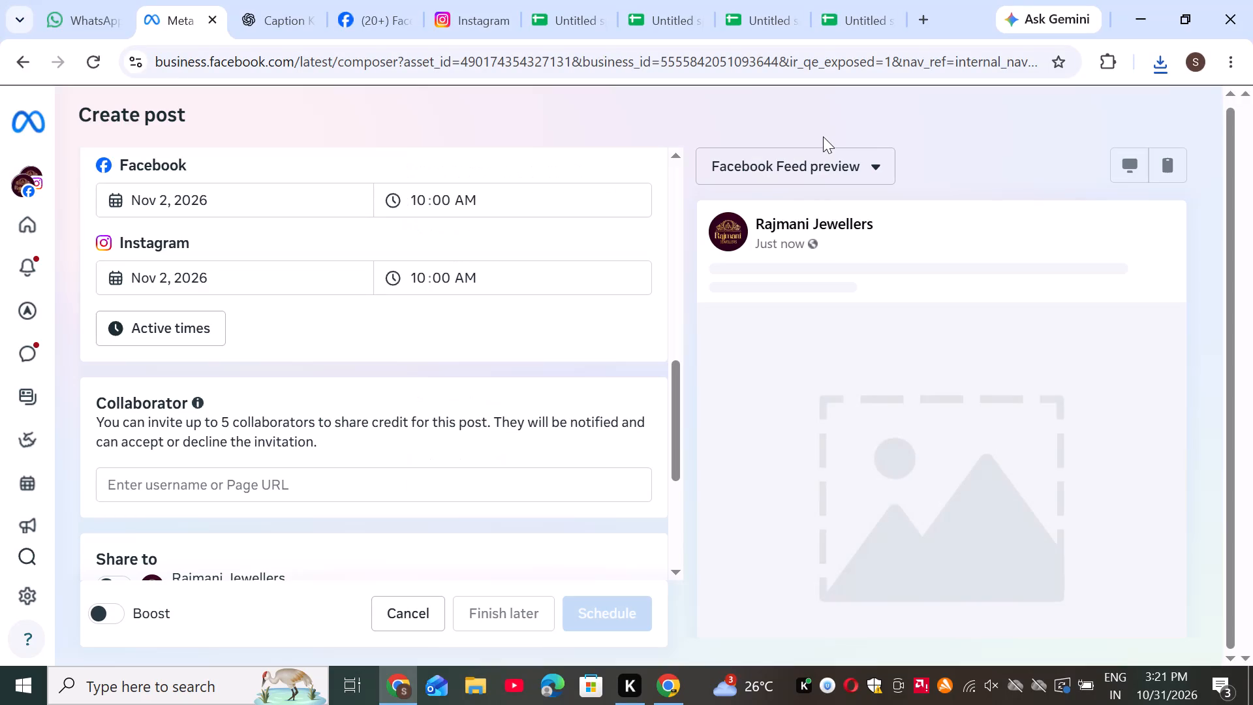